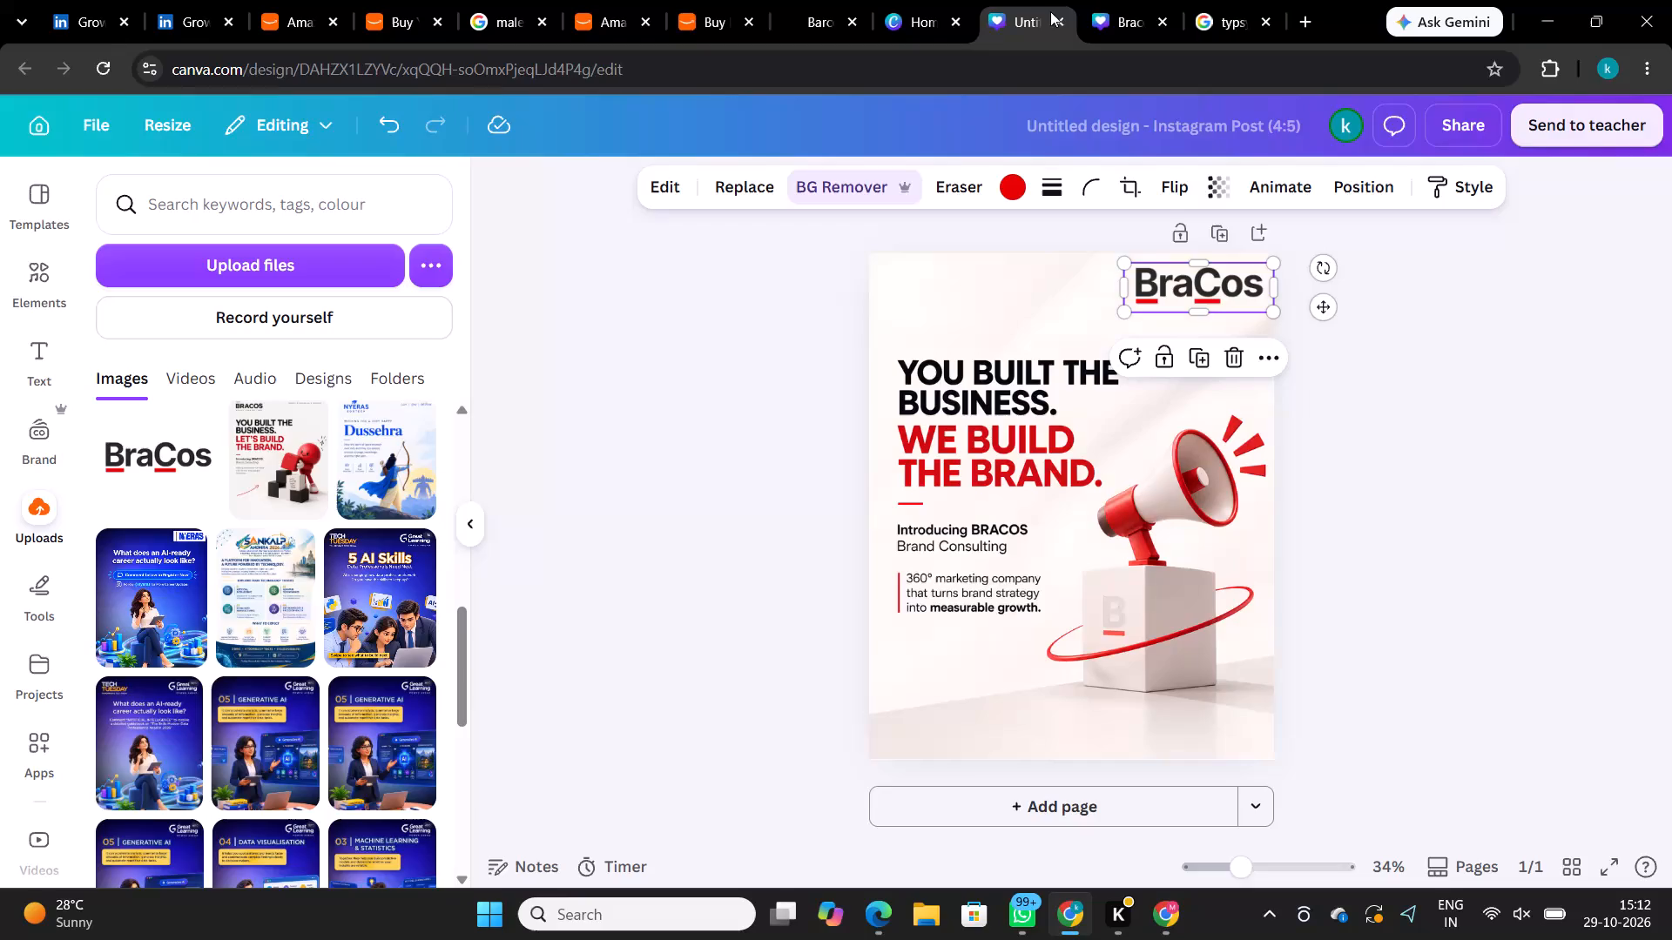
In the Bracos Poster 1 design, shrink the BraCos logo at the poster's top-right corner to about 329 × 108.
left_click(1075, 7)
left_click(1102, 17)
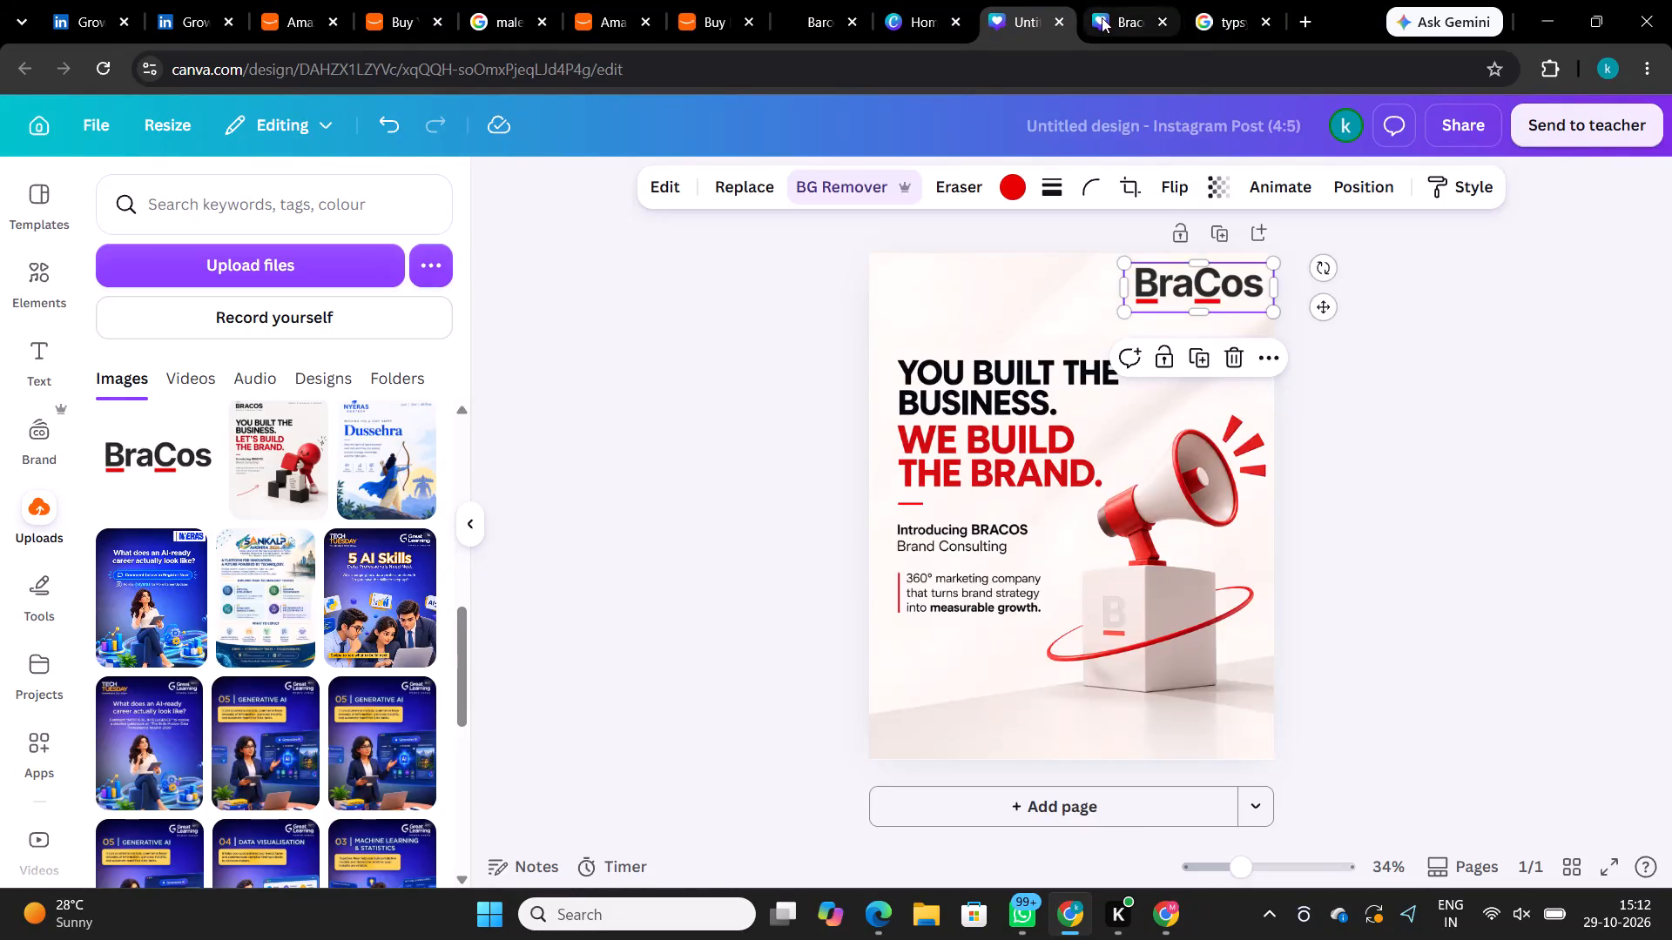
left_click(1381, 298)
left_click(1215, 302)
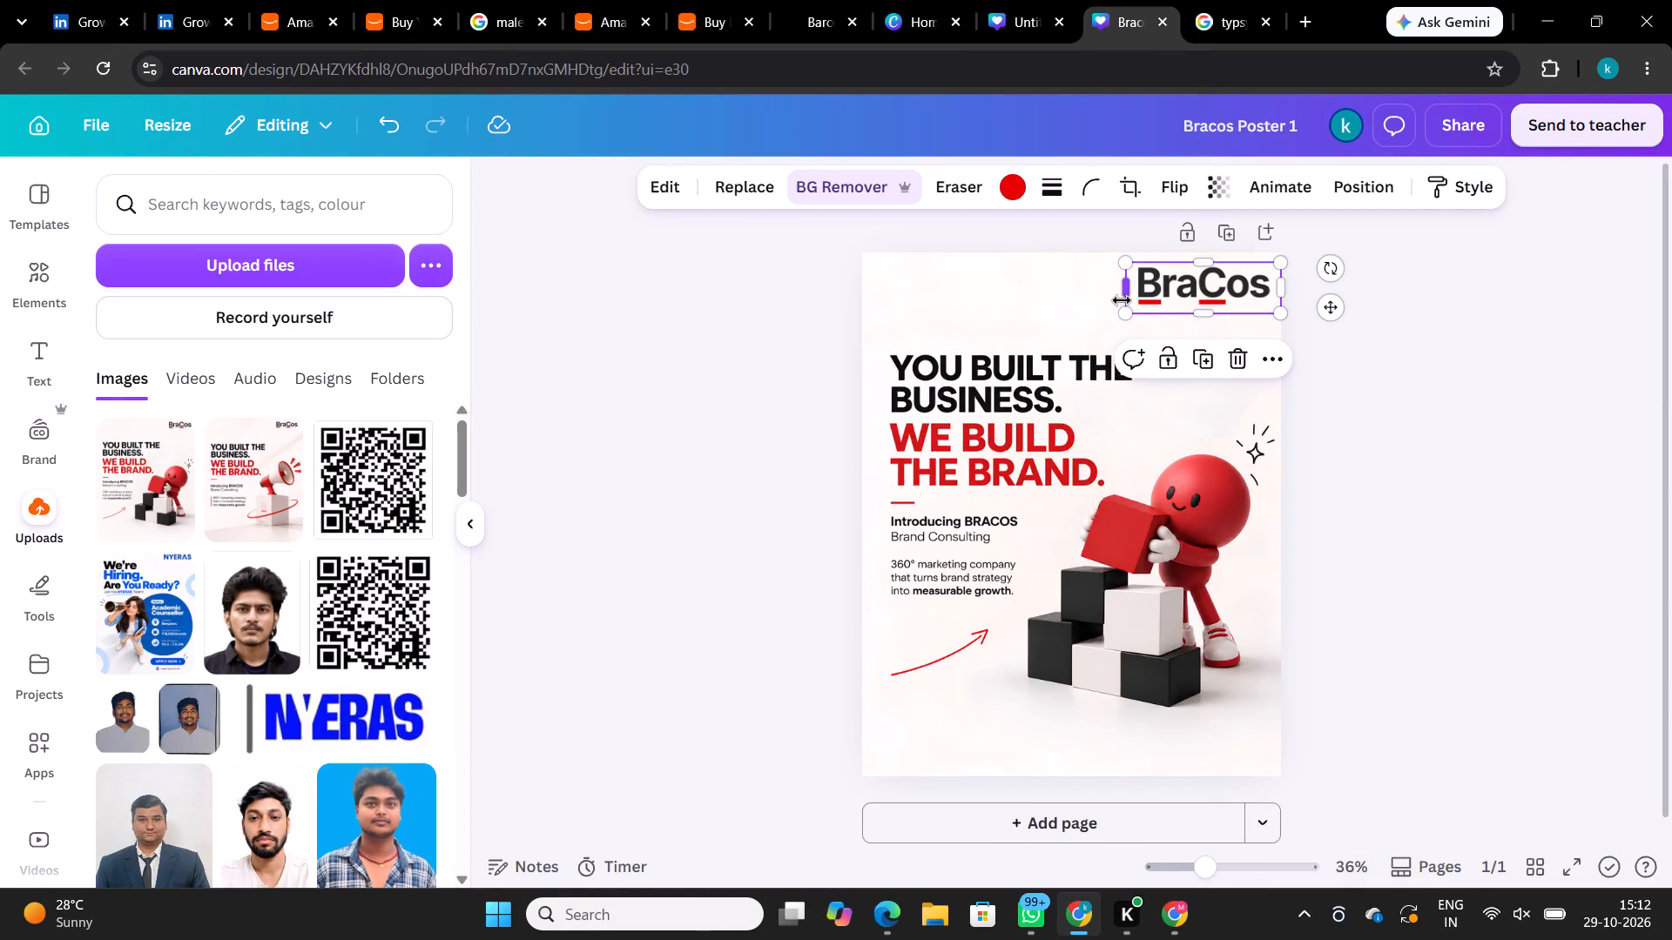
left_click_drag(1125, 314, 1148, 312)
left_click(1435, 406)
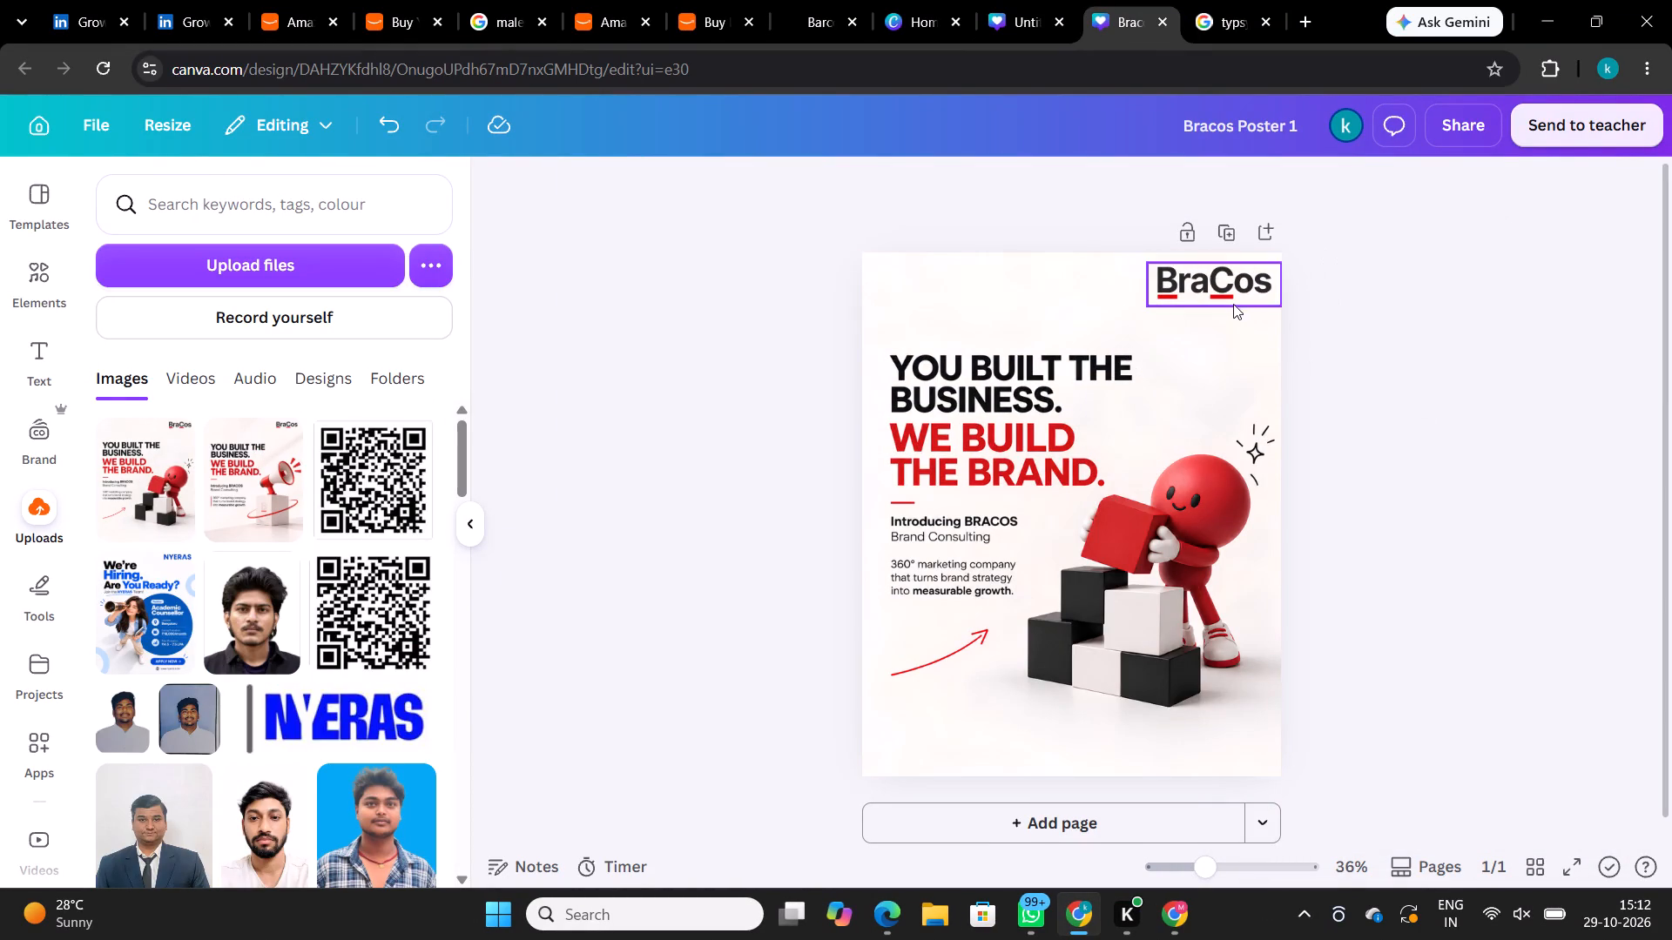
left_click(1231, 301)
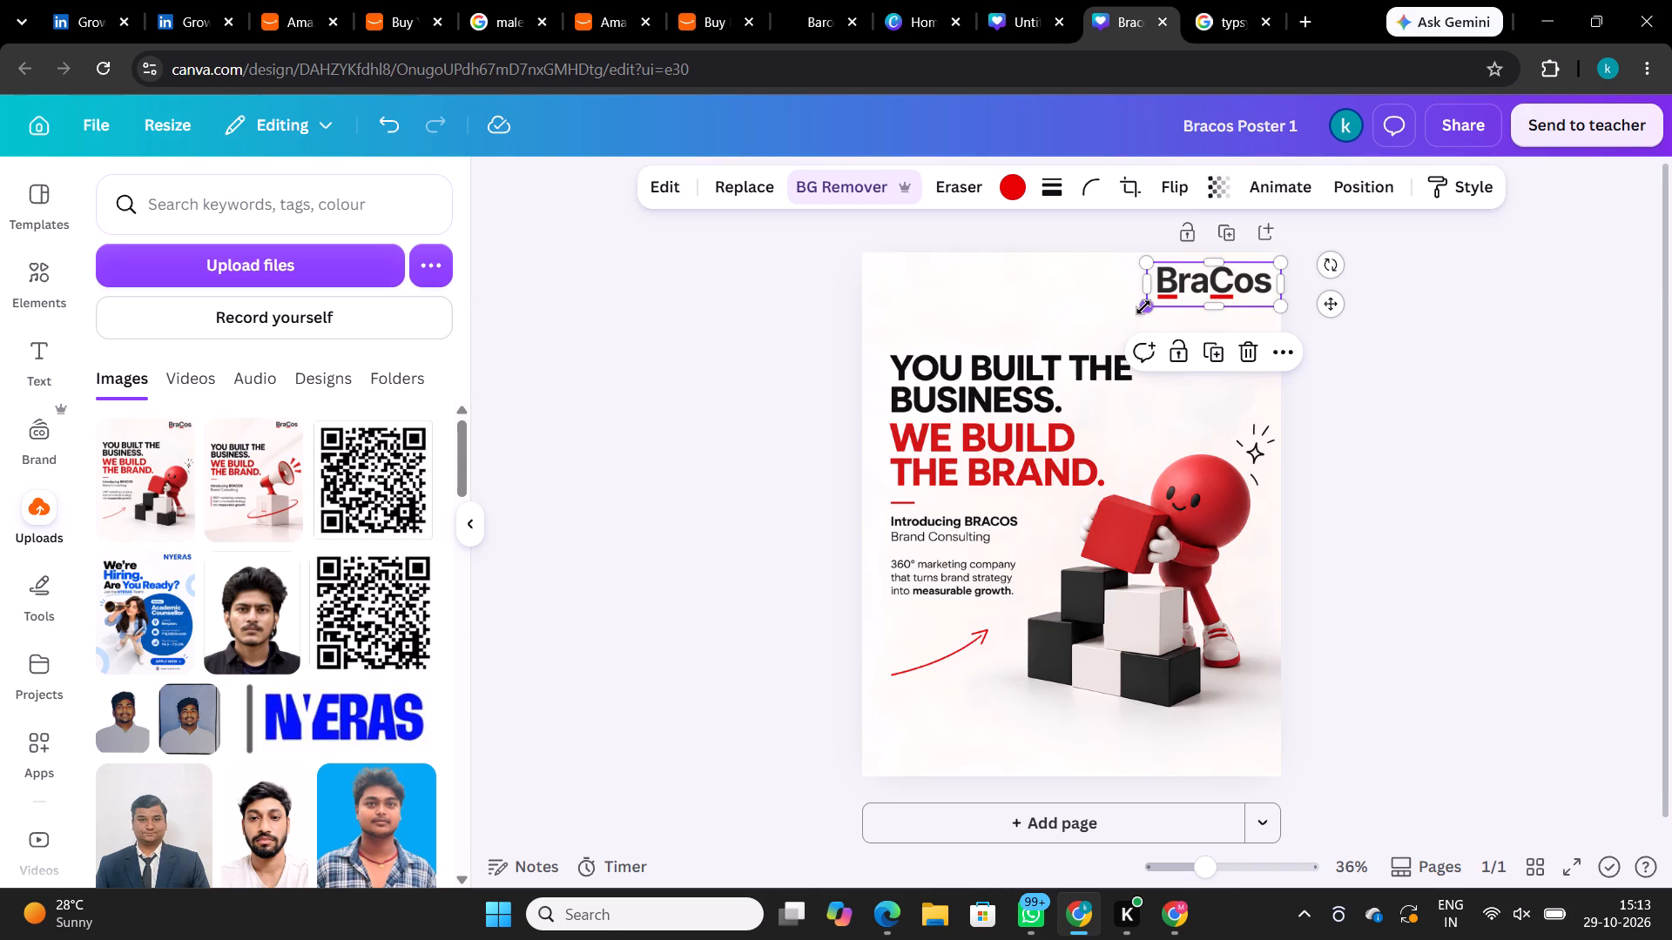
left_click(1143, 307)
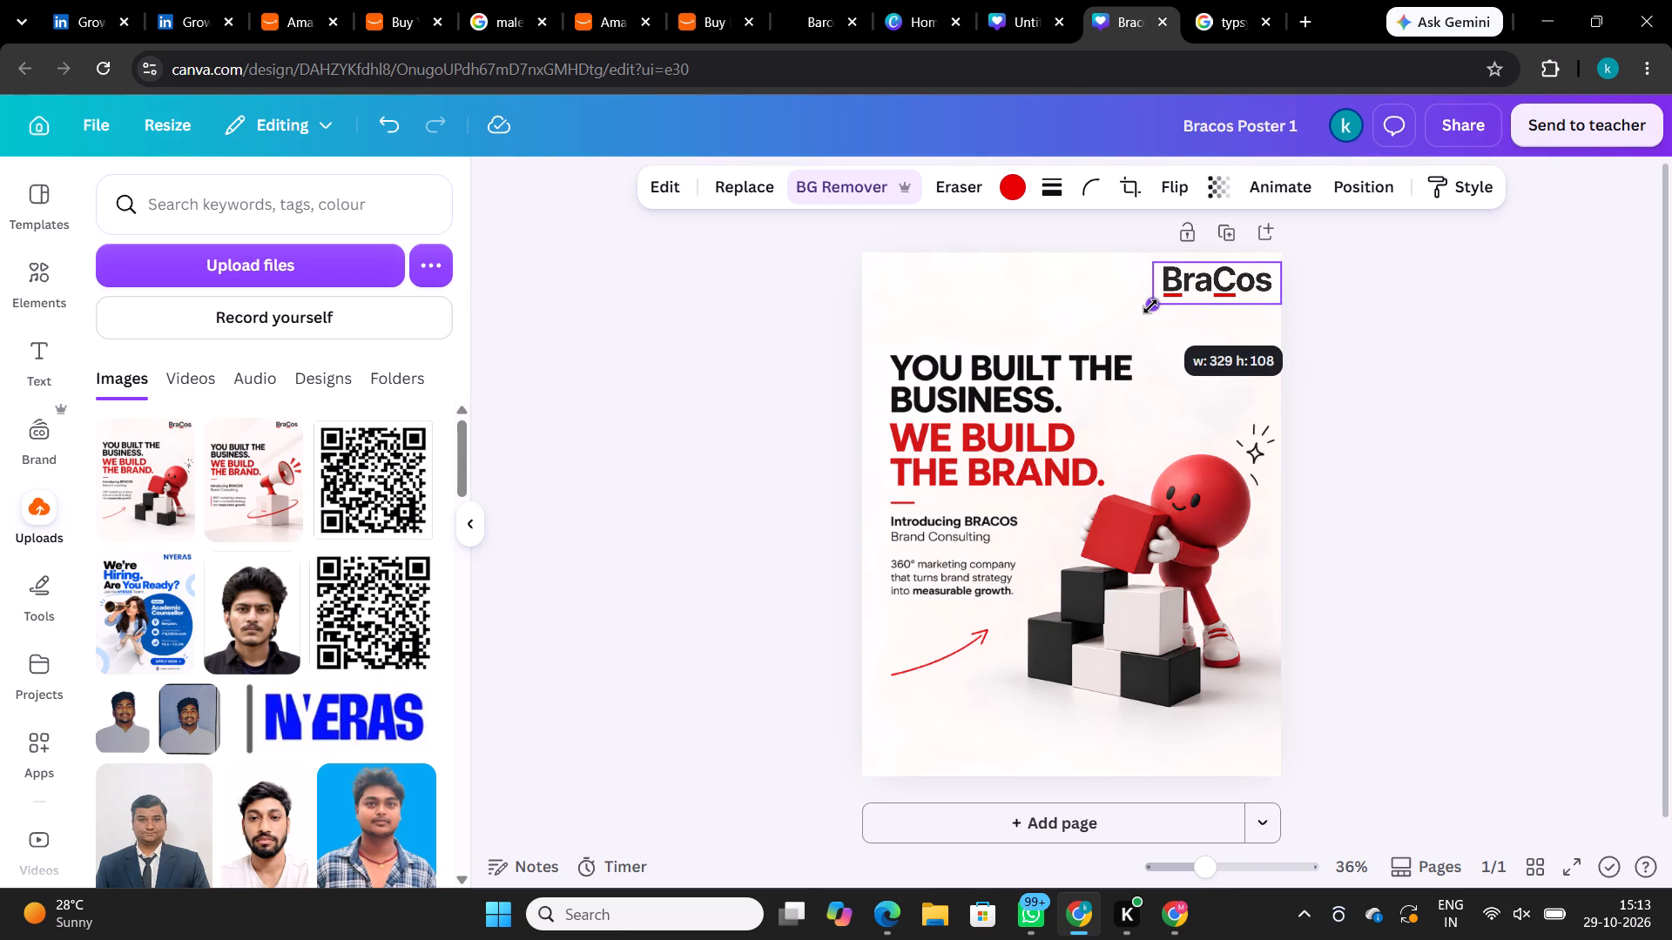
left_click(1471, 432)
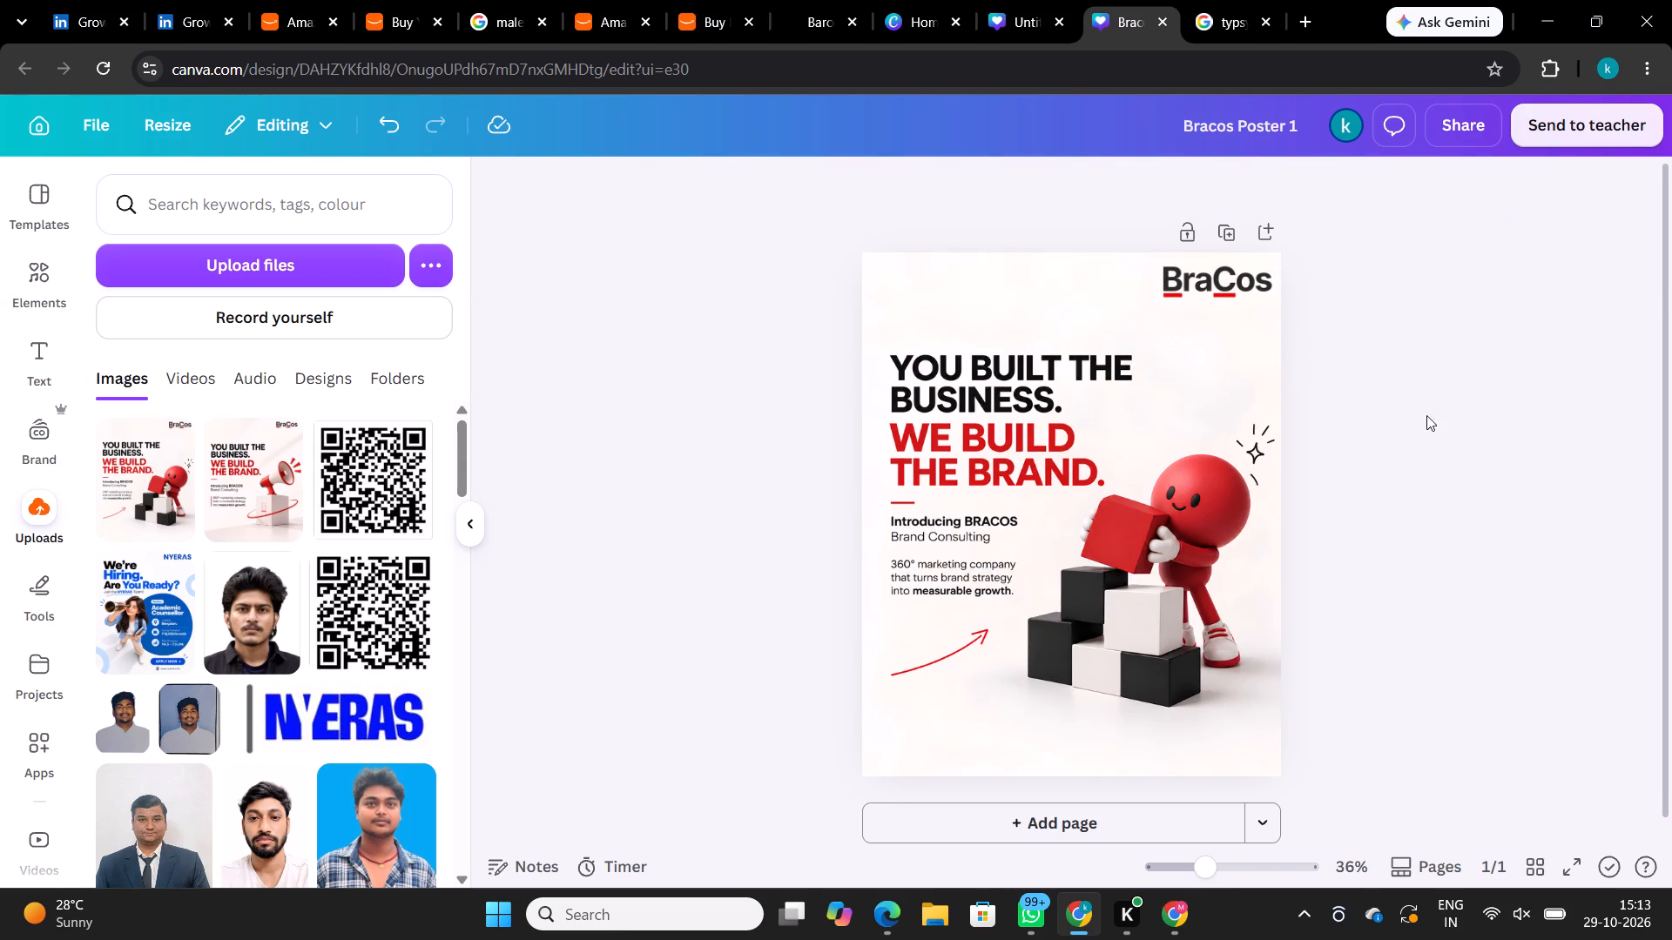
left_click(1237, 285)
left_click(1467, 360)
Preview the poster in full screen to check the resized logo, and return to the editor.
left_click(1572, 871)
left_click(1379, 479)
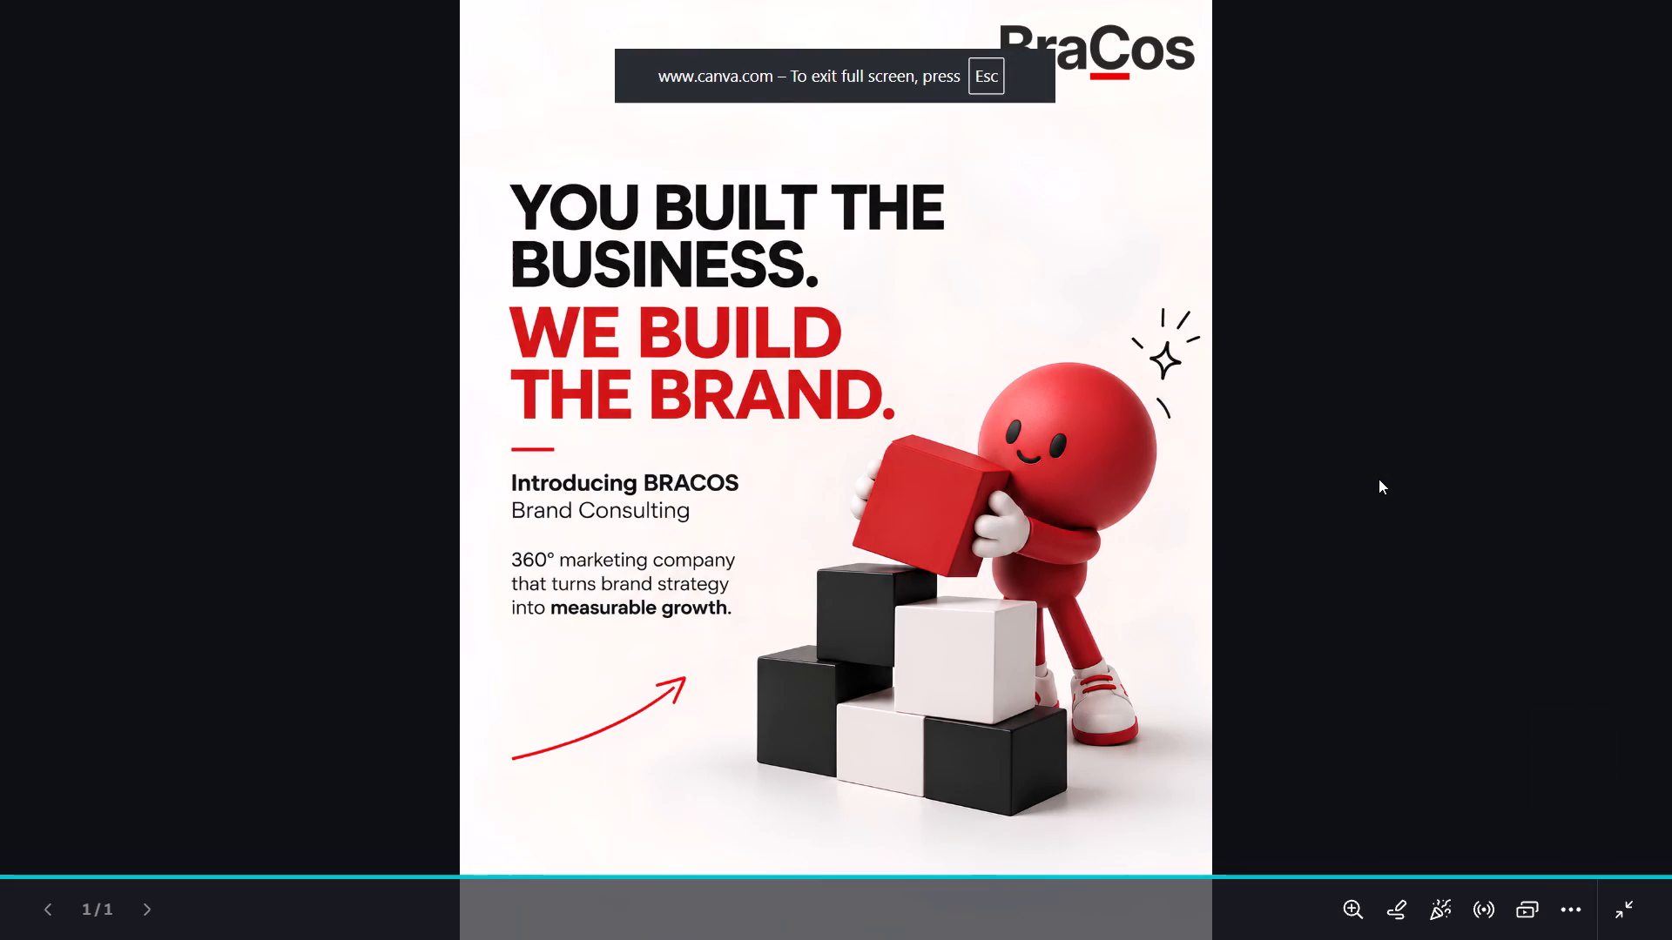
left_click(1616, 915)
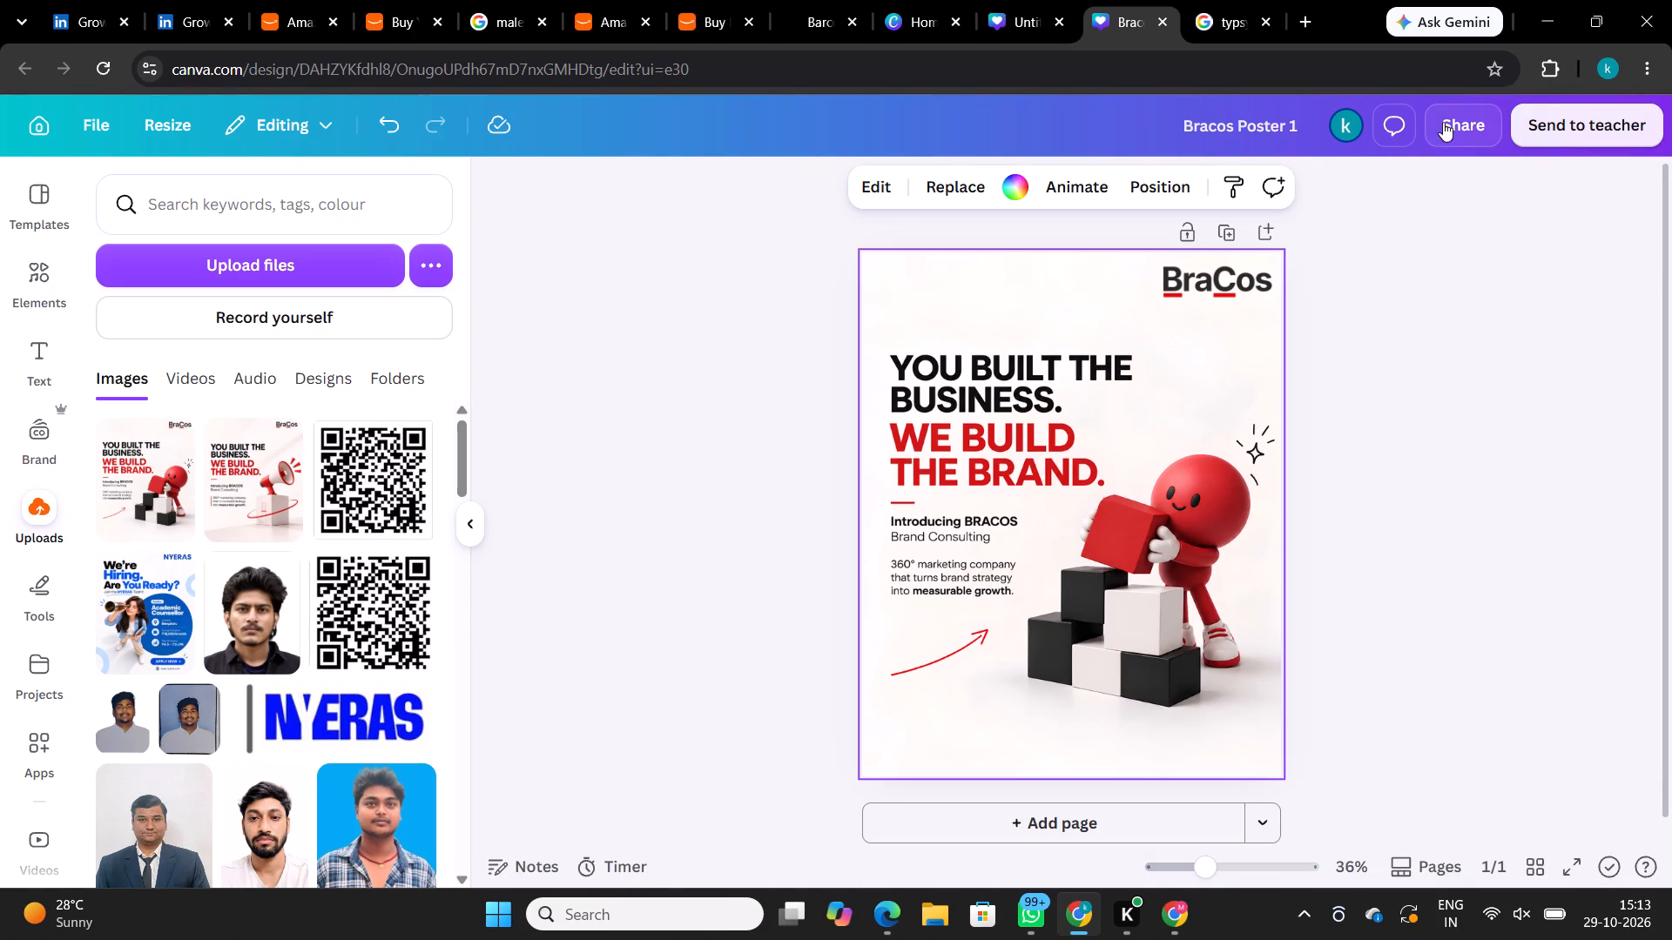
Download Bracos Poster 1 as a PNG at 1,080 × 1,350 px in High quality.
left_click(1443, 122)
left_click(1278, 642)
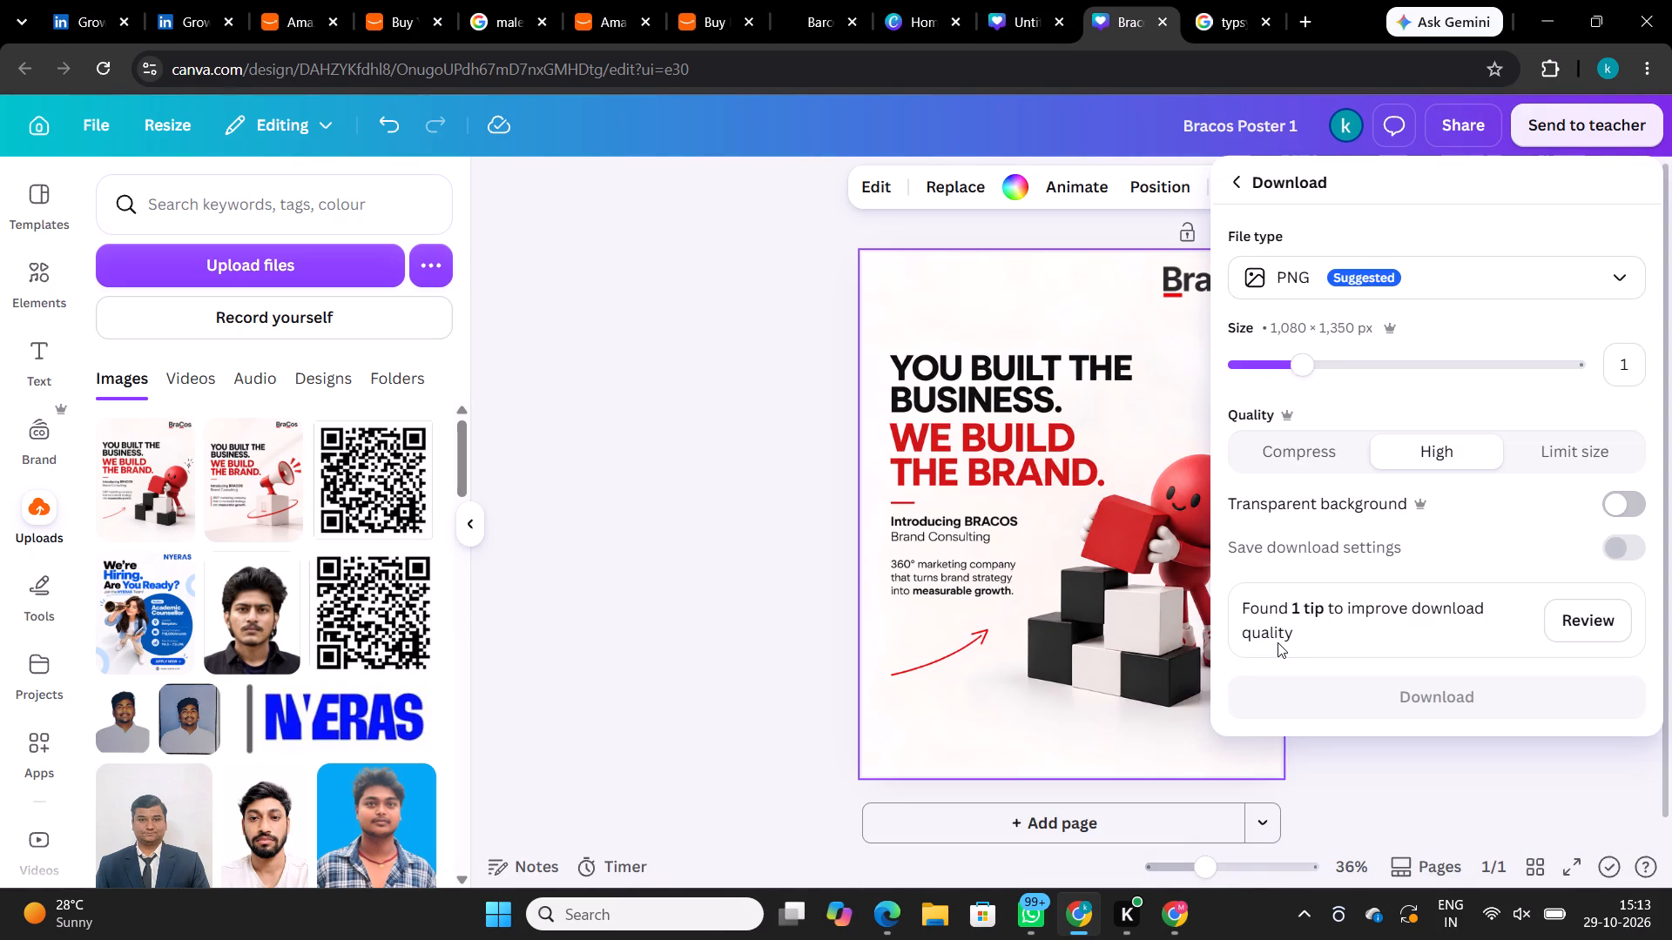
left_click(1378, 691)
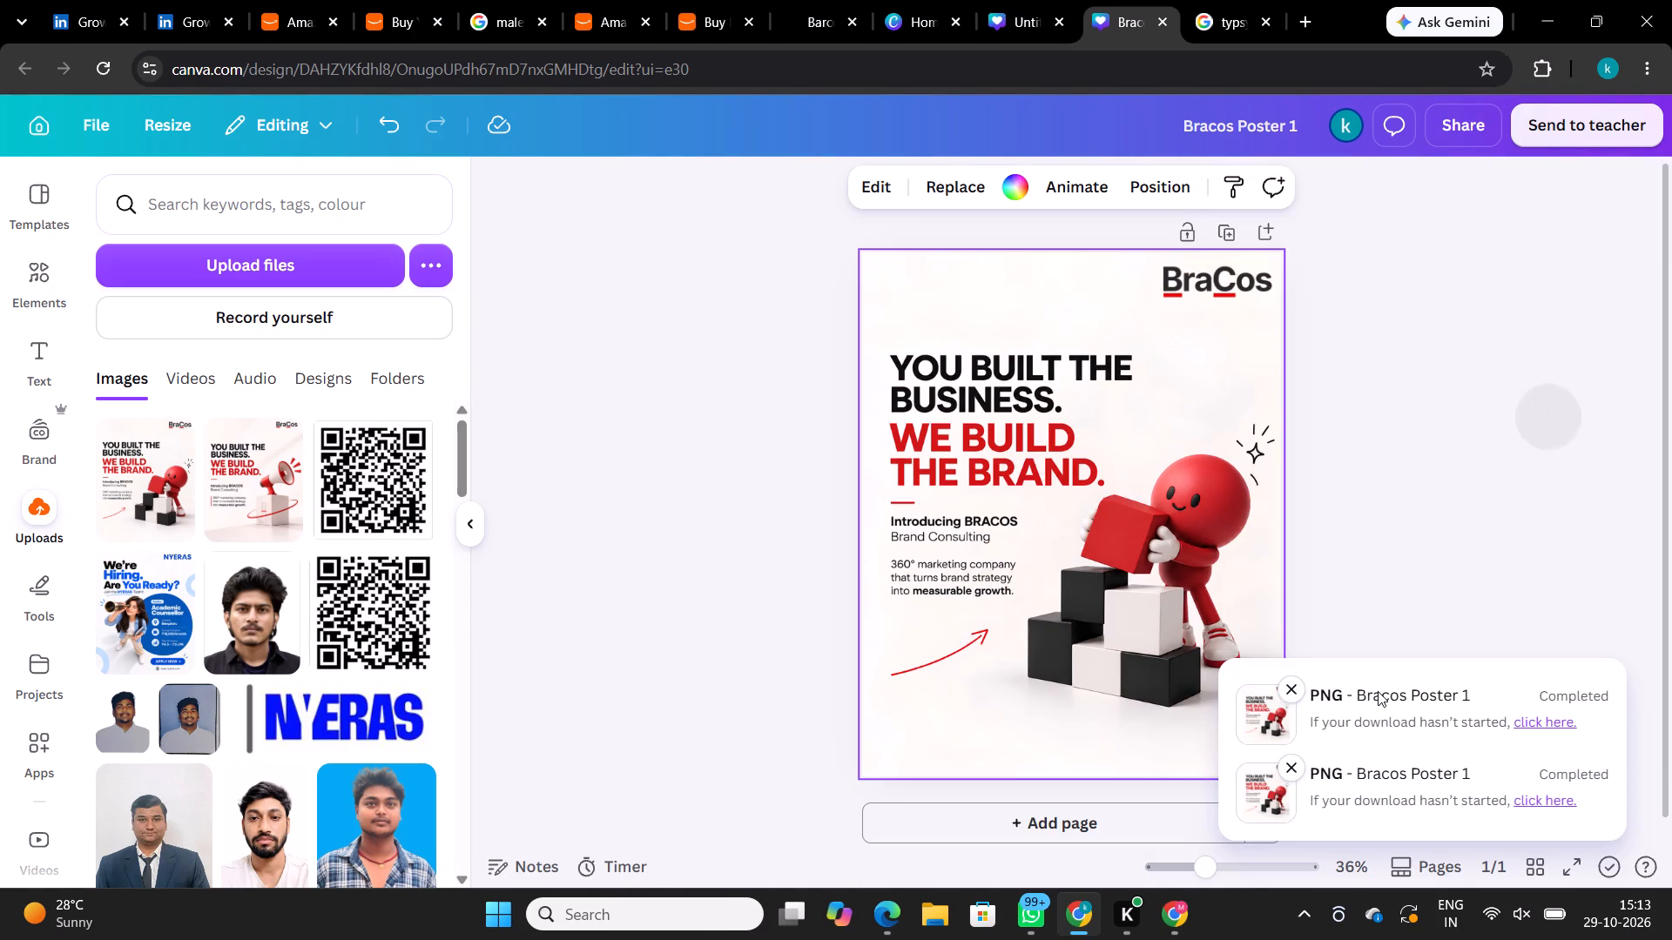
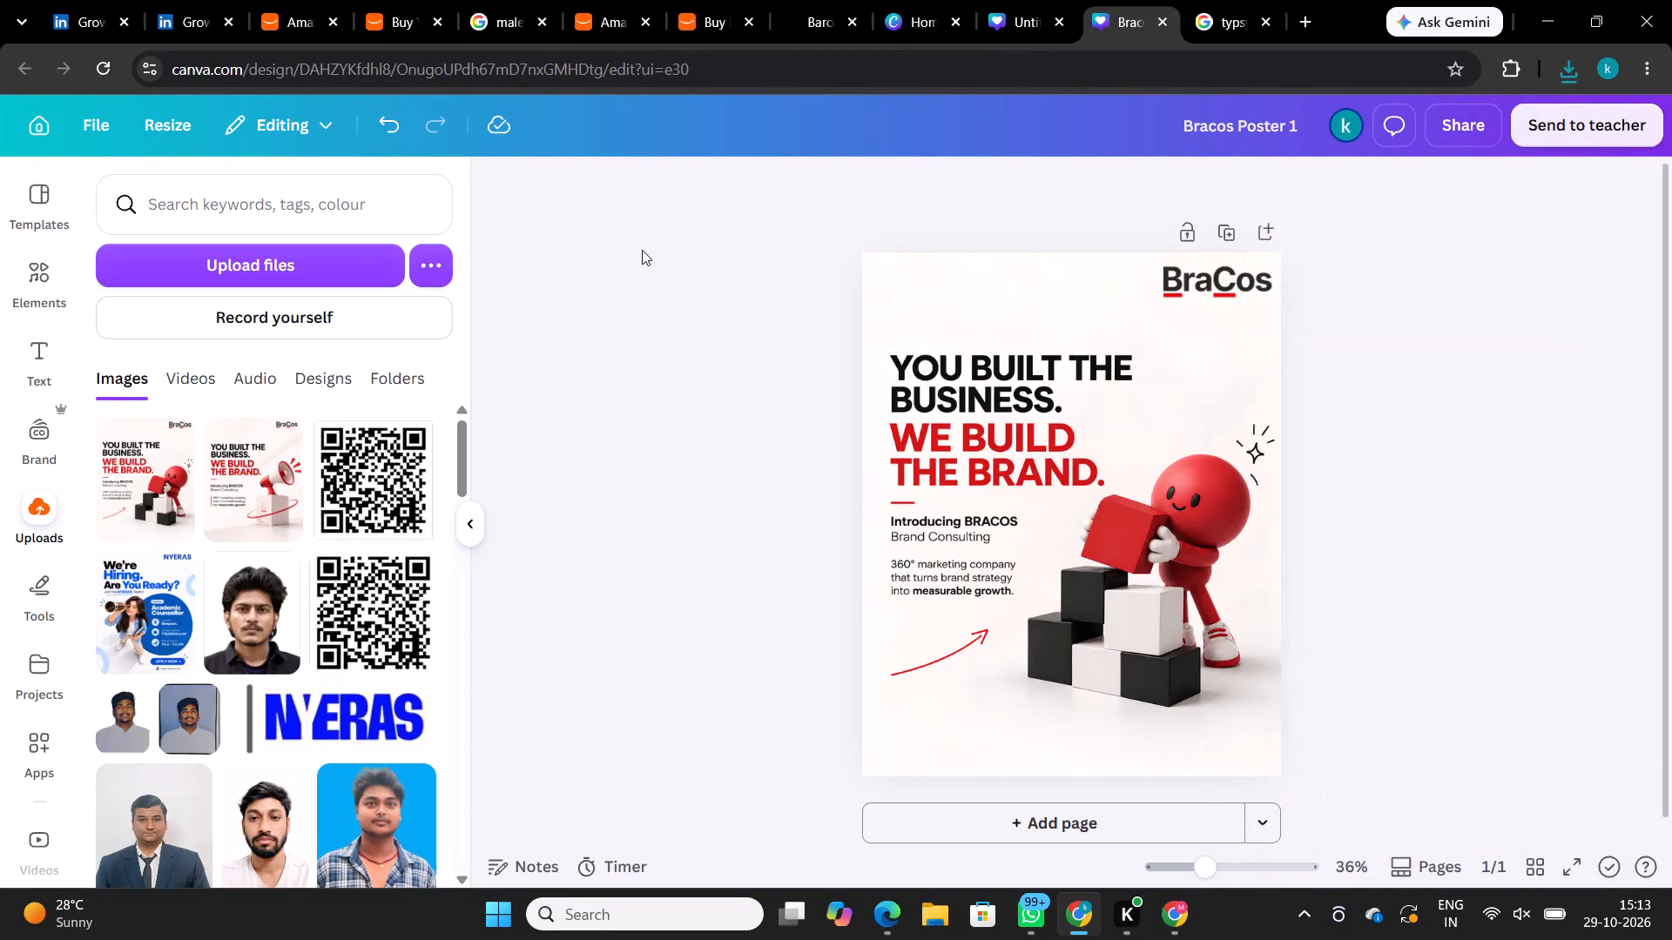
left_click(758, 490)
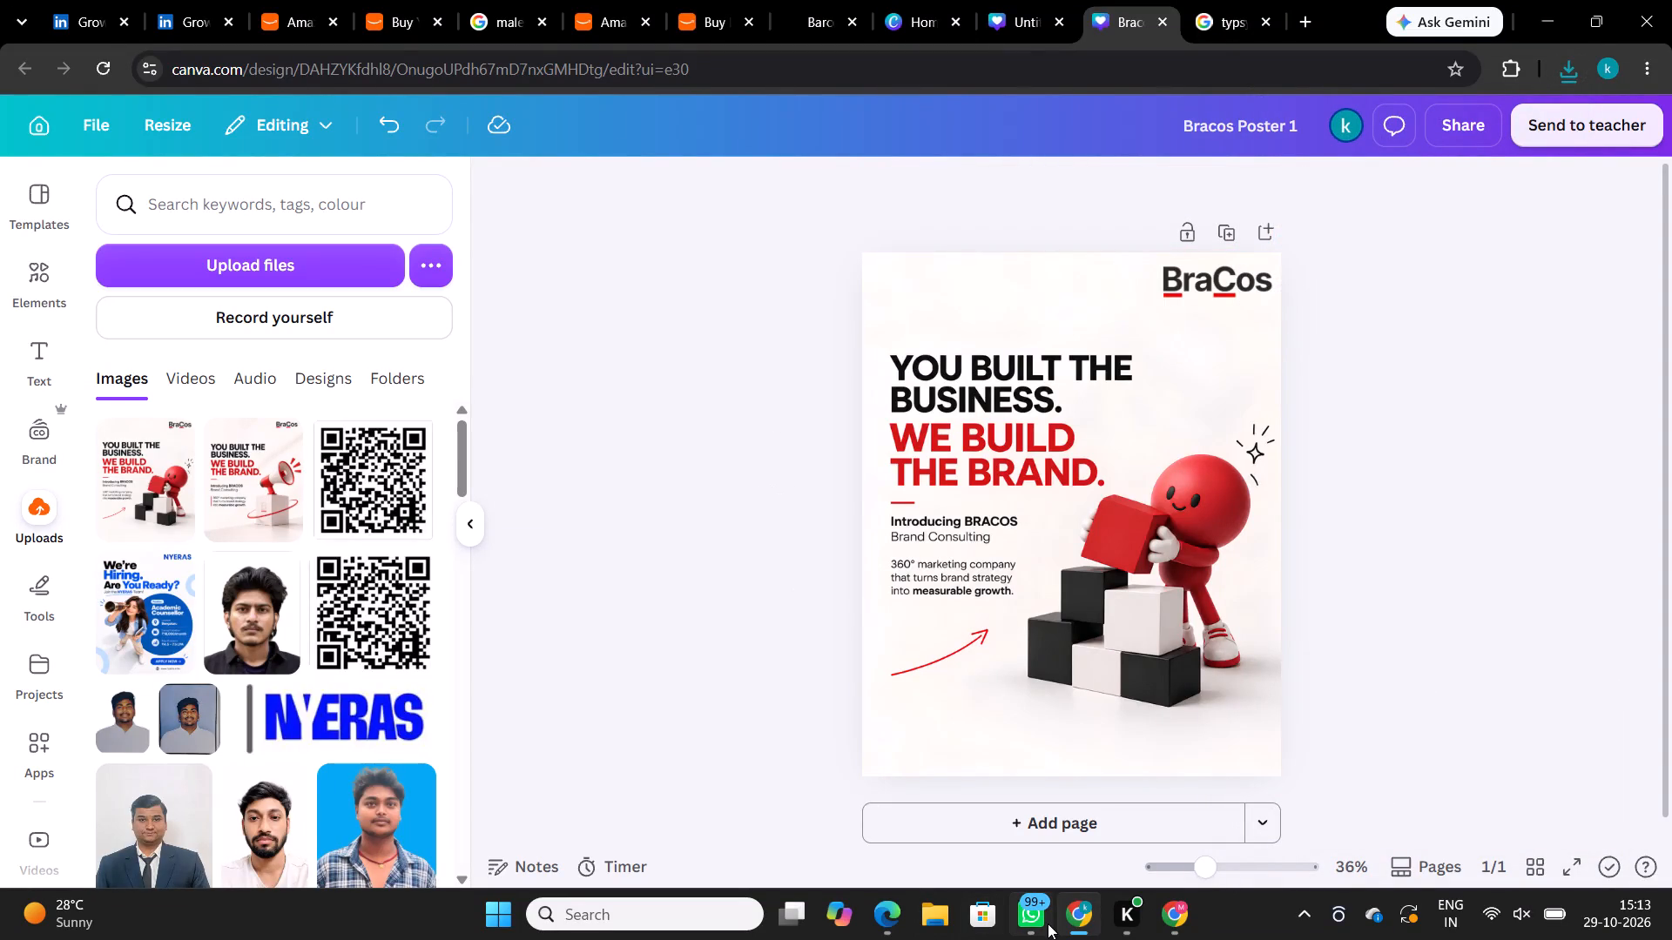
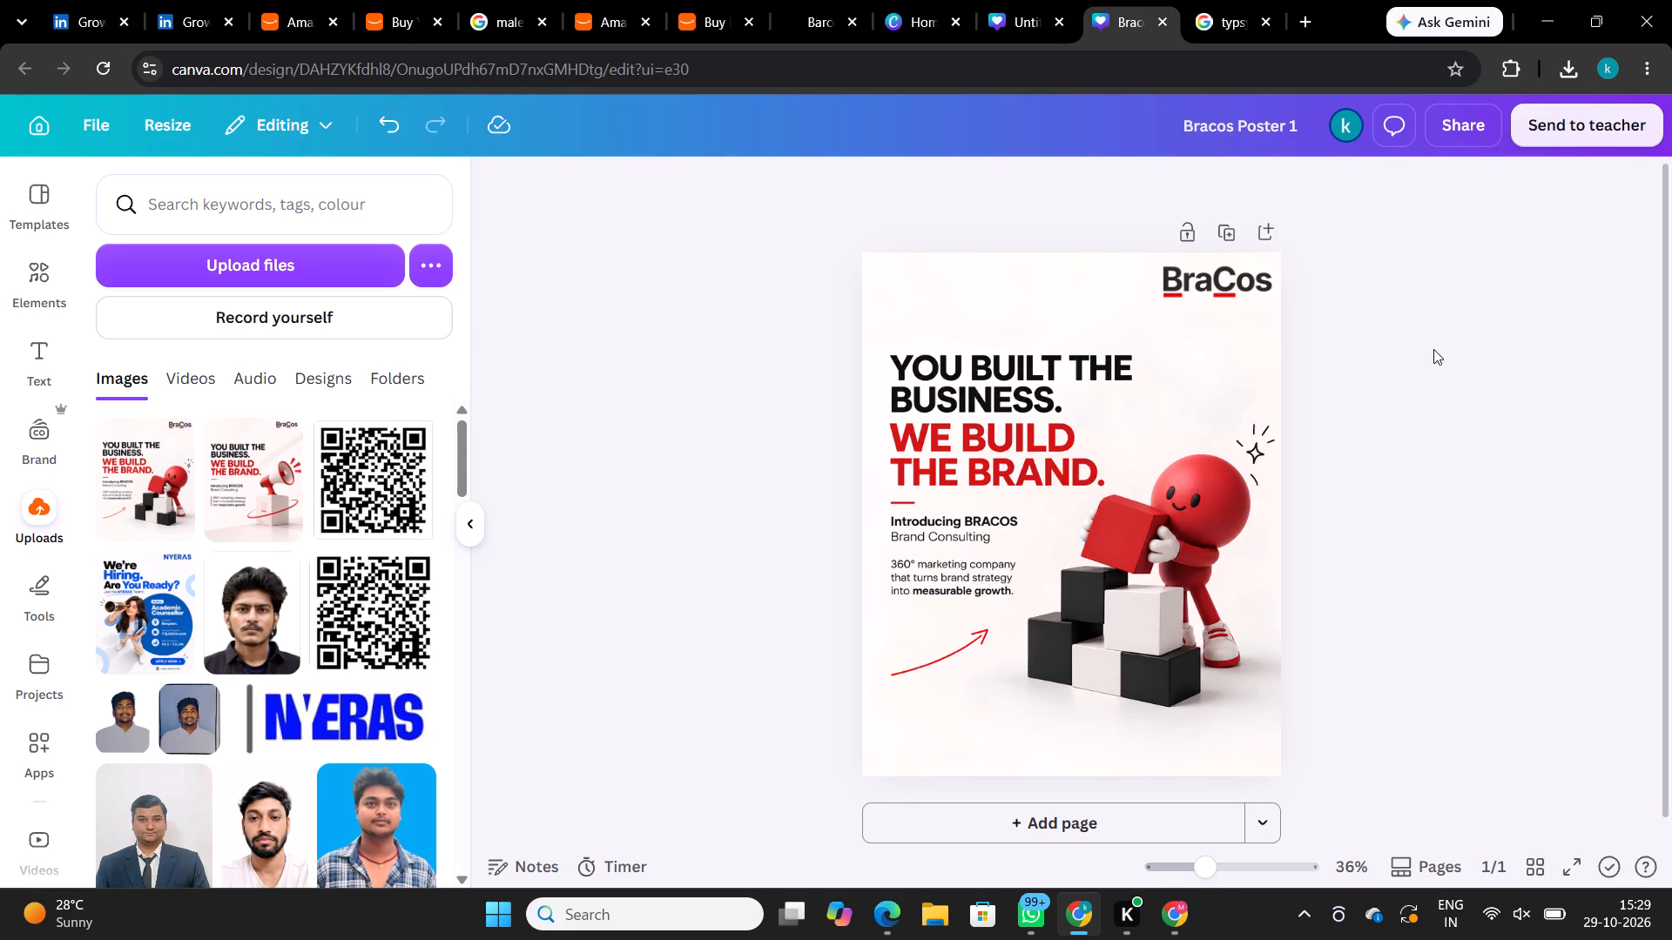
Shrink the BraCos logo in the poster's top-right corner to about 205 wide by 67 high.
left_click(1239, 290)
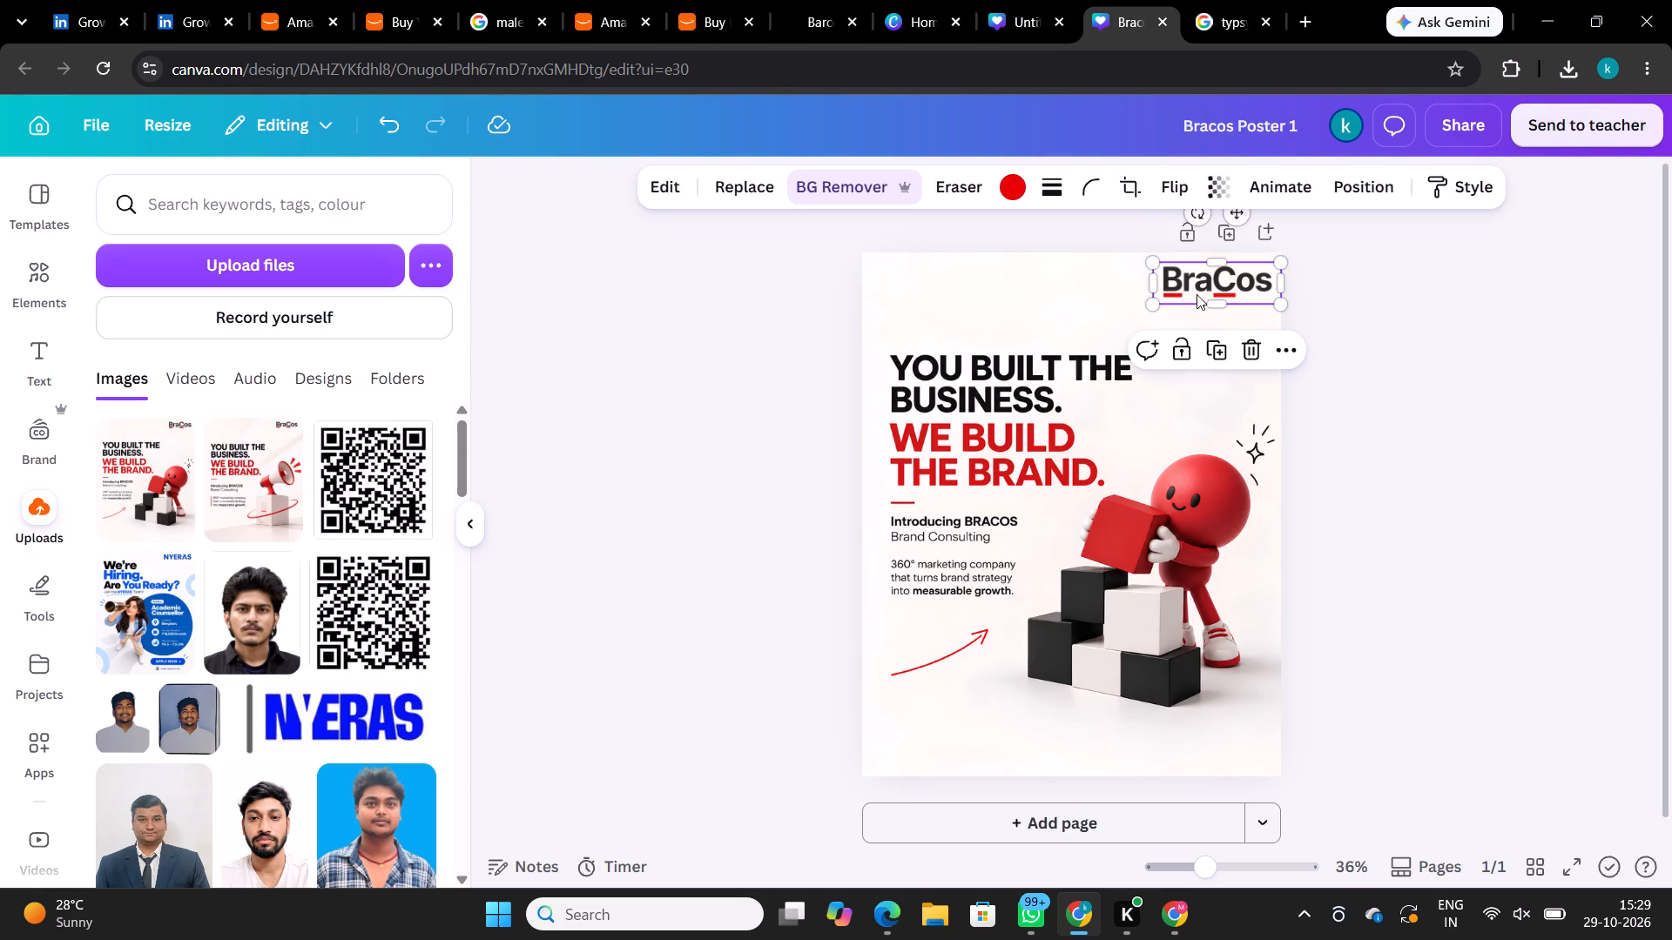
left_click_drag(1154, 308, 1201, 285)
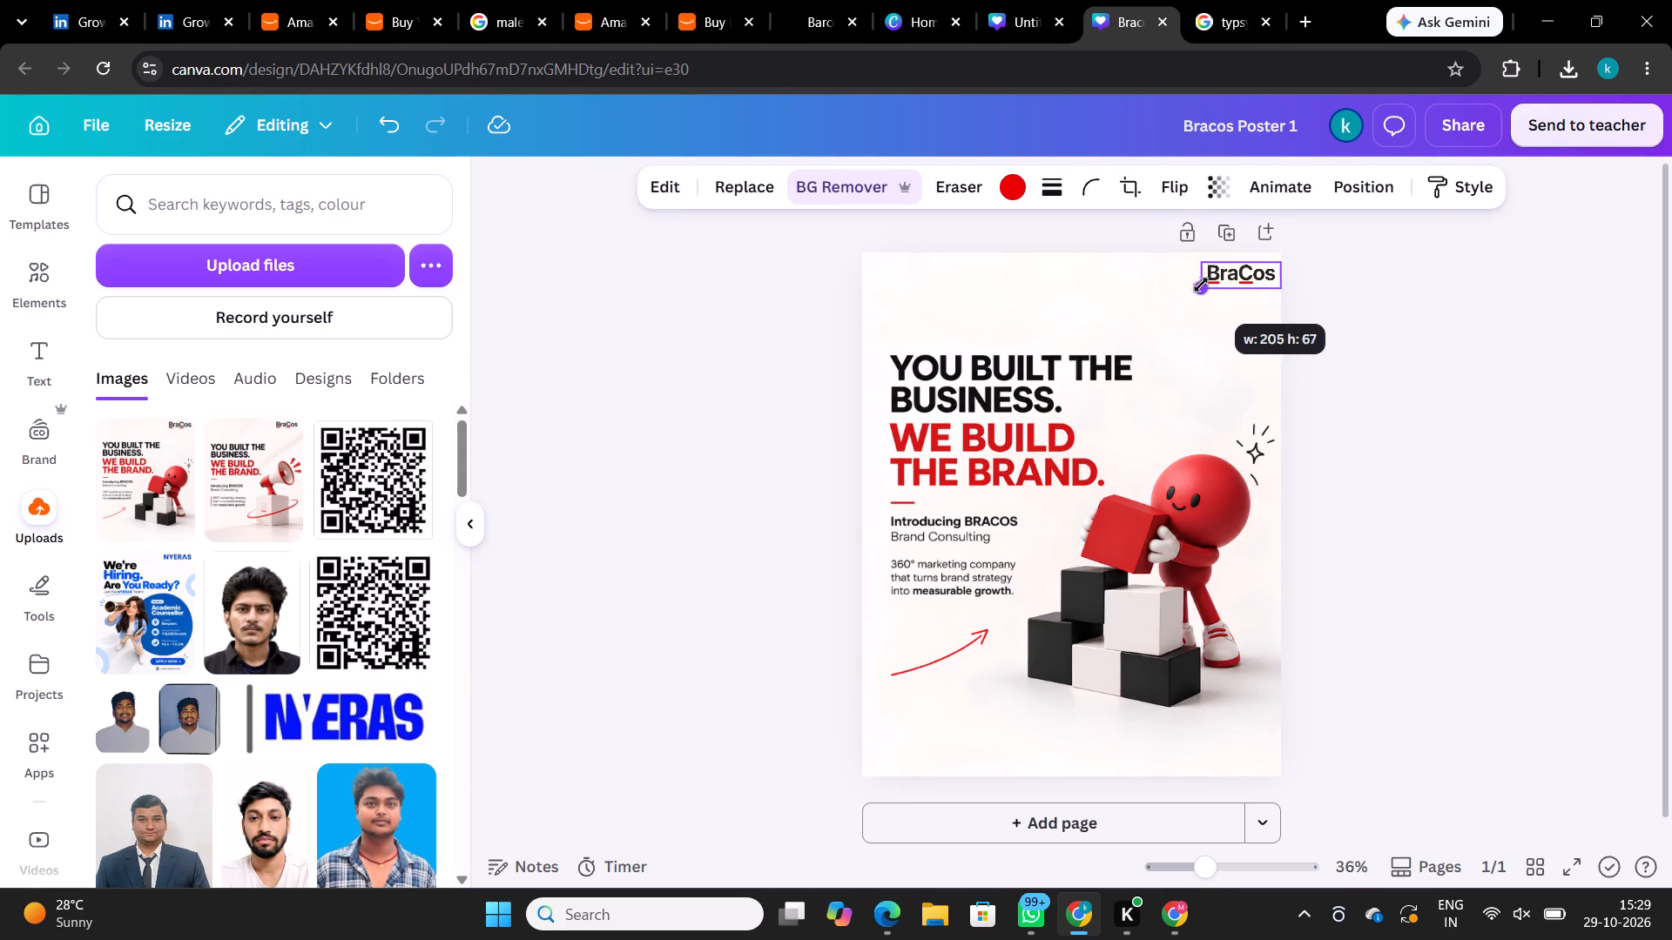
left_click(1385, 325)
Move the BraCos logo slightly inward from the poster's right edge, keeping it near the top, and deselect it.
left_click(1258, 272)
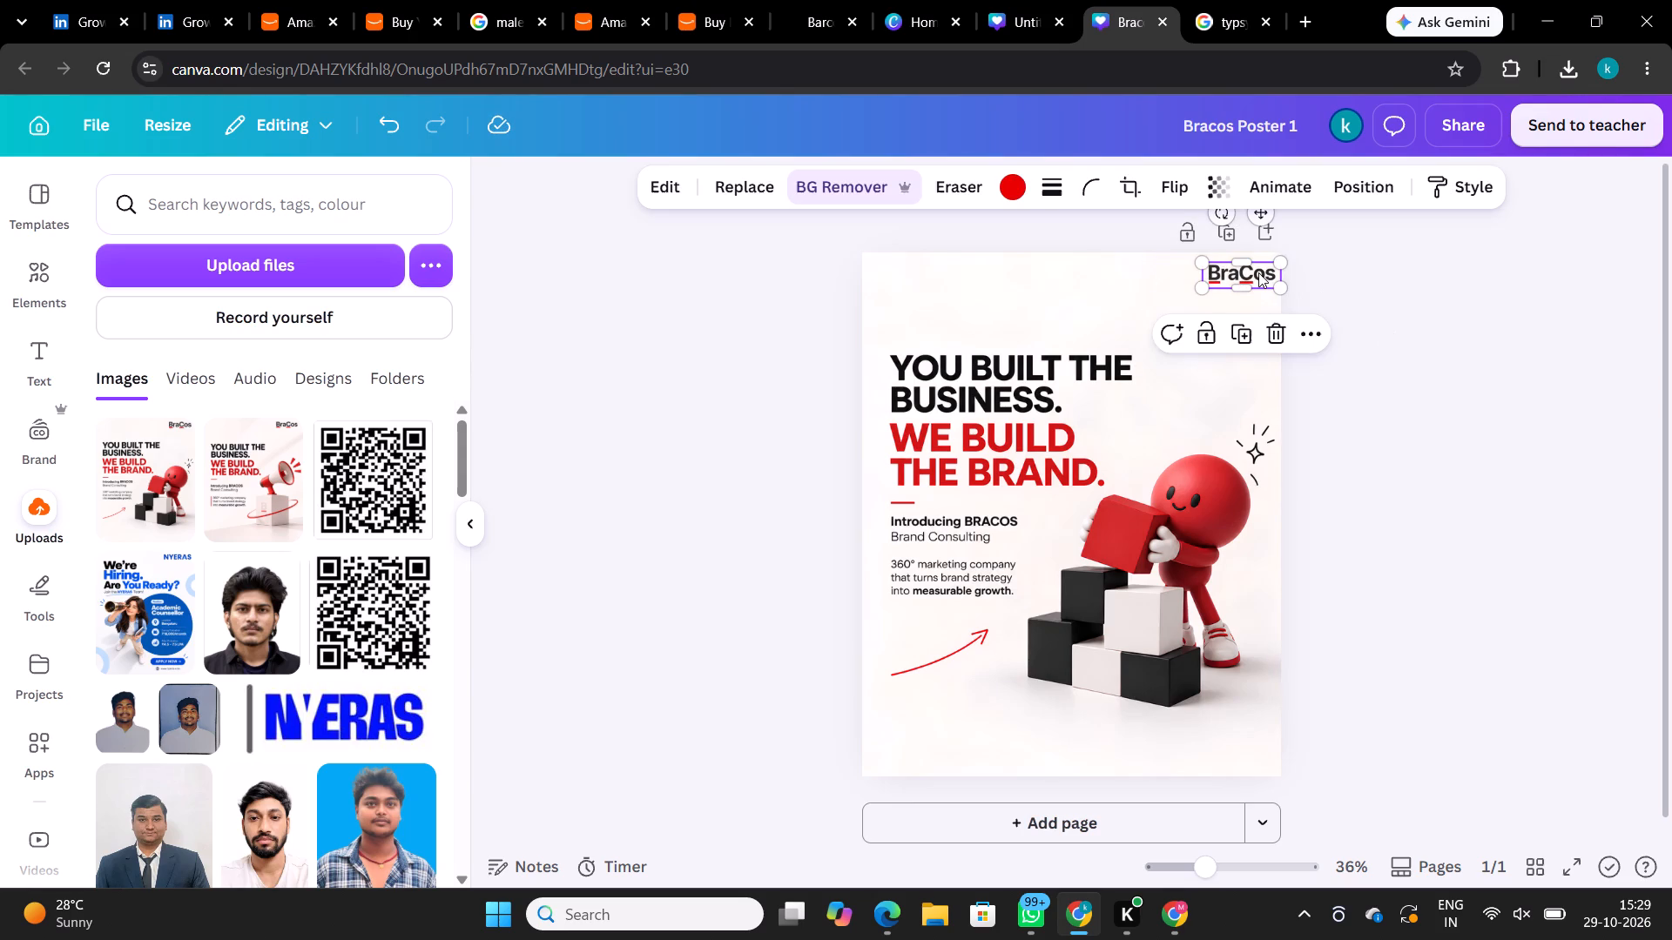
left_click_drag(1258, 272, 1250, 271)
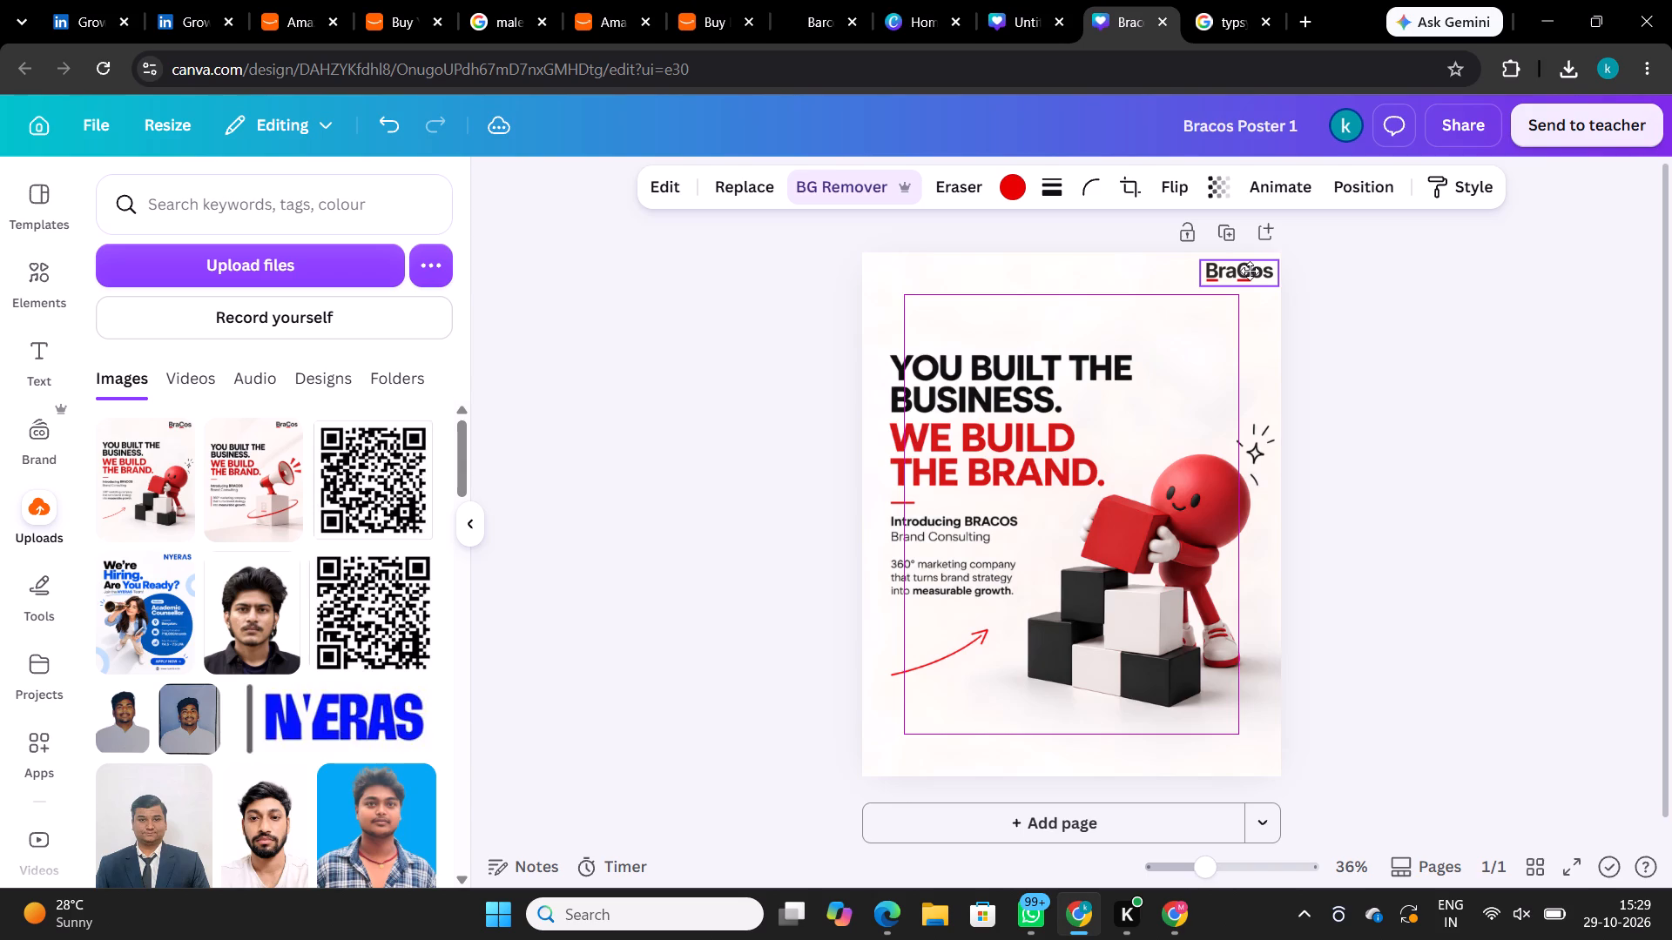
left_click_drag(1250, 271, 1247, 271)
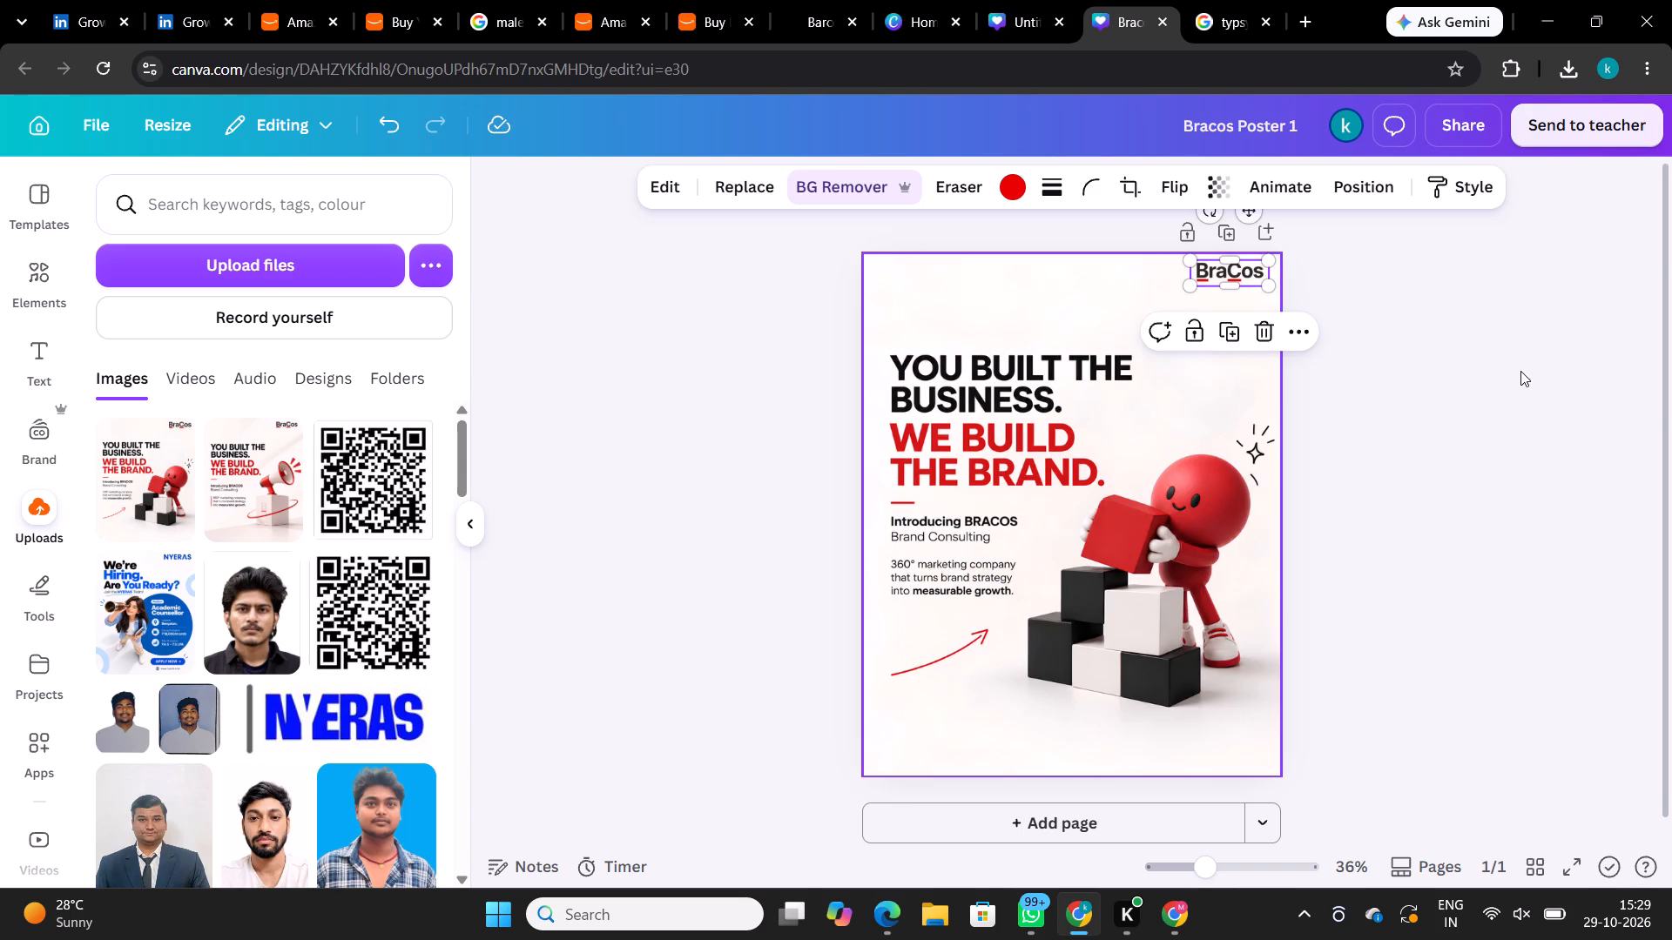
left_click(1520, 371)
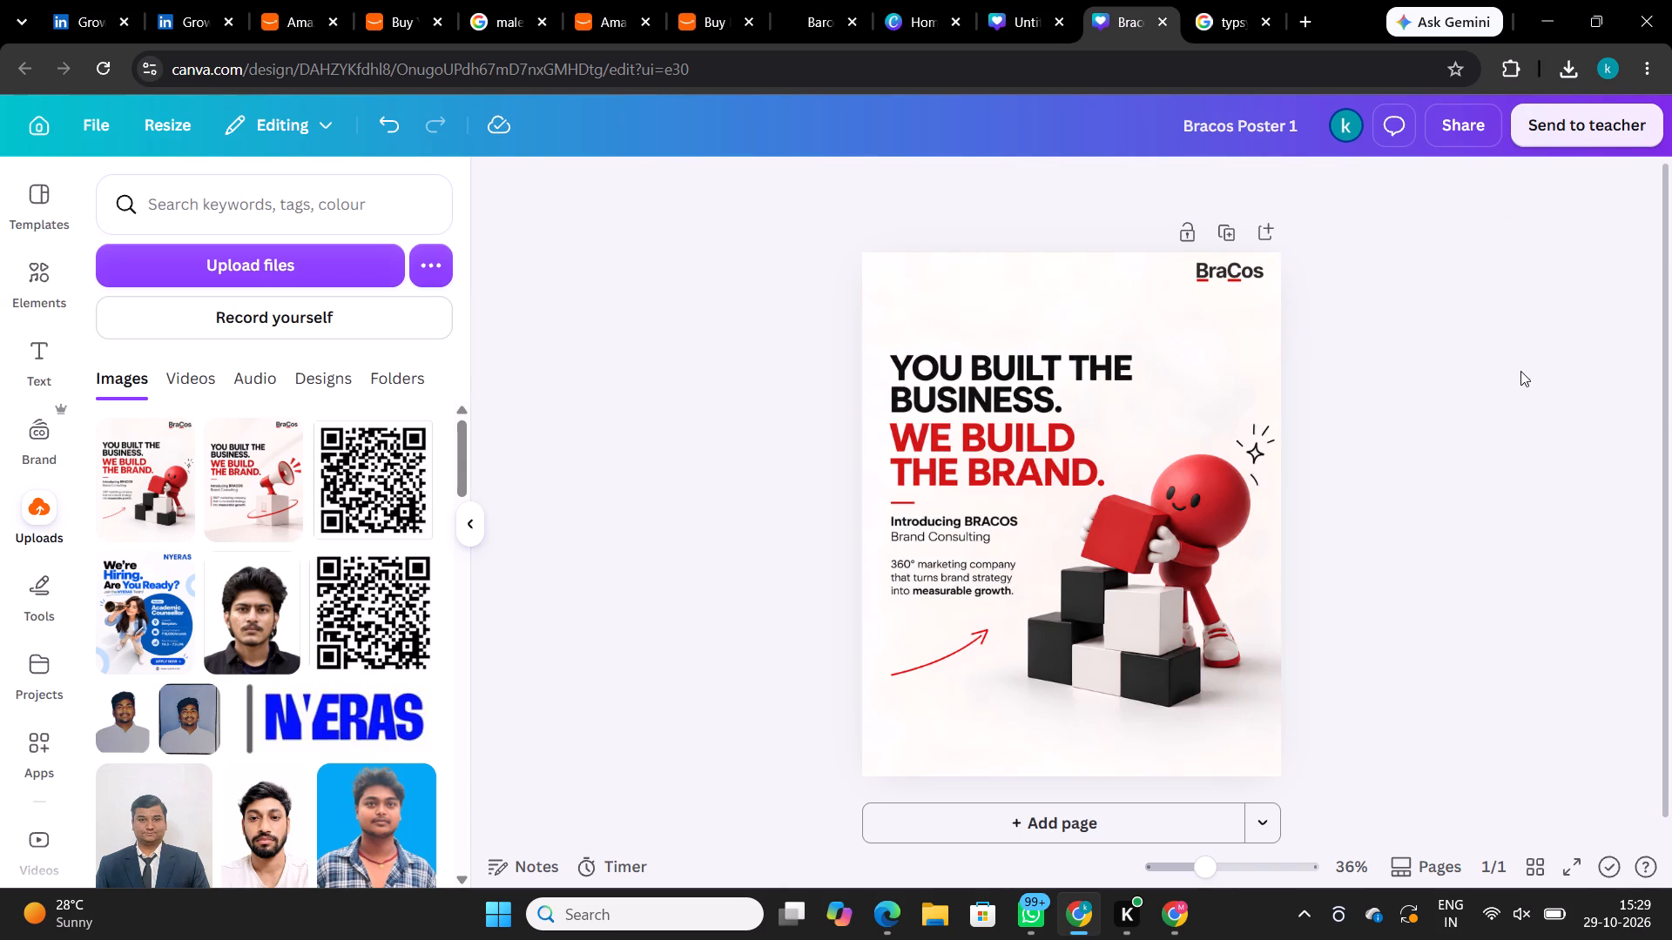
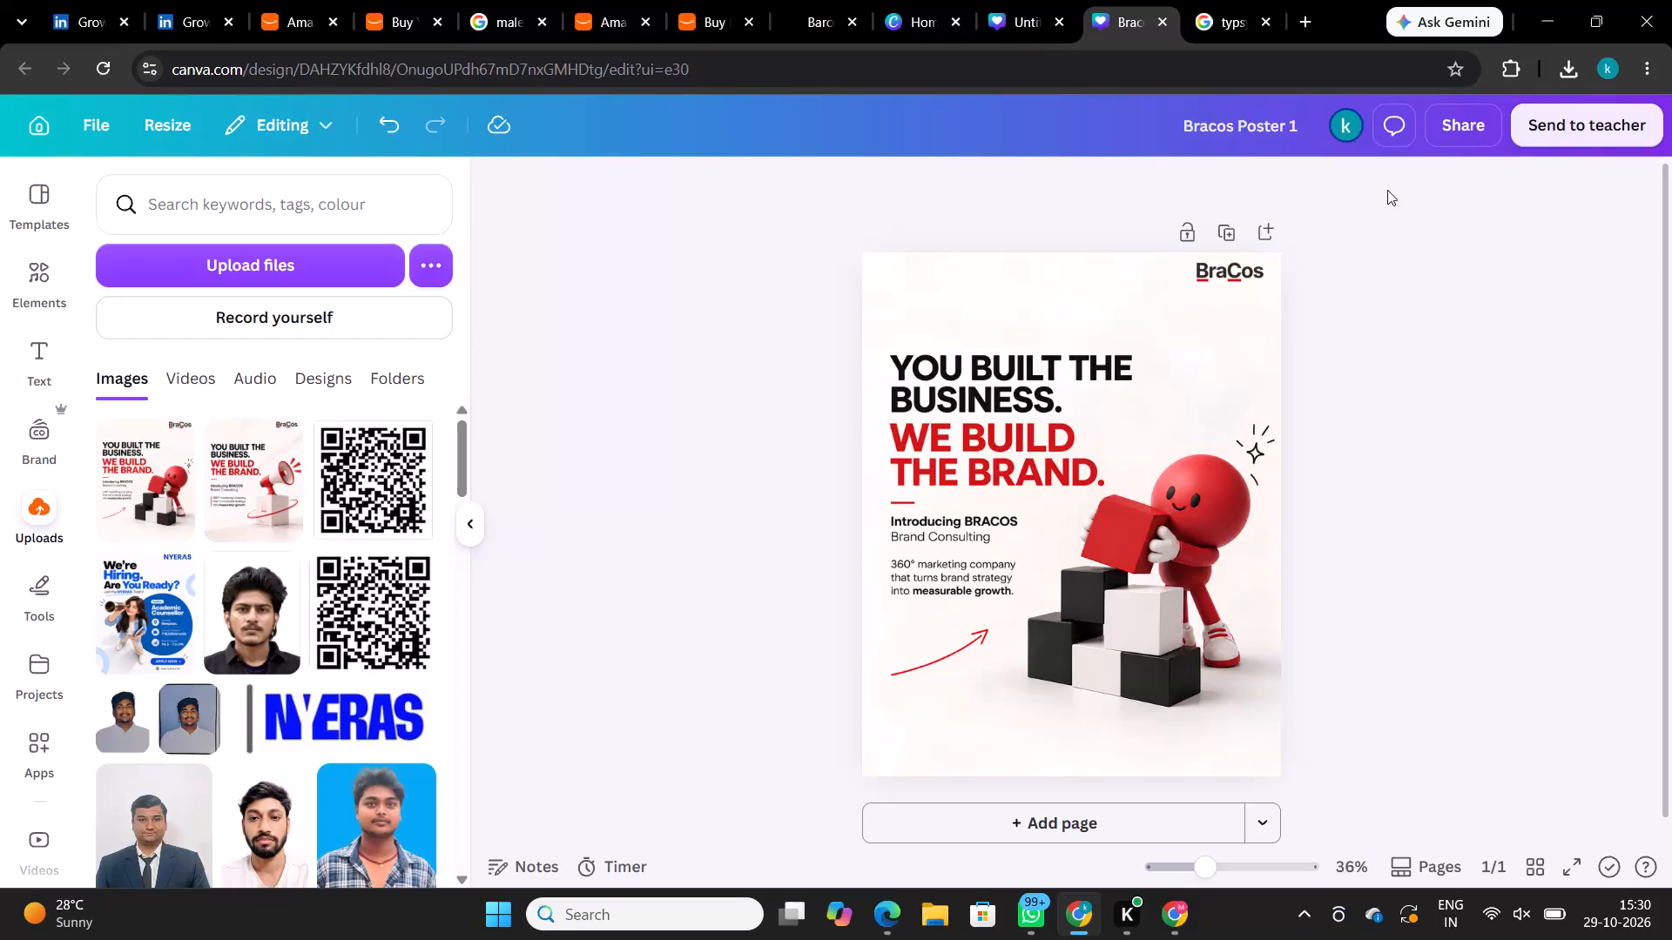
Nudge the BraCos logo against the poster's right edge, keeping it near the top.
left_click(1201, 272)
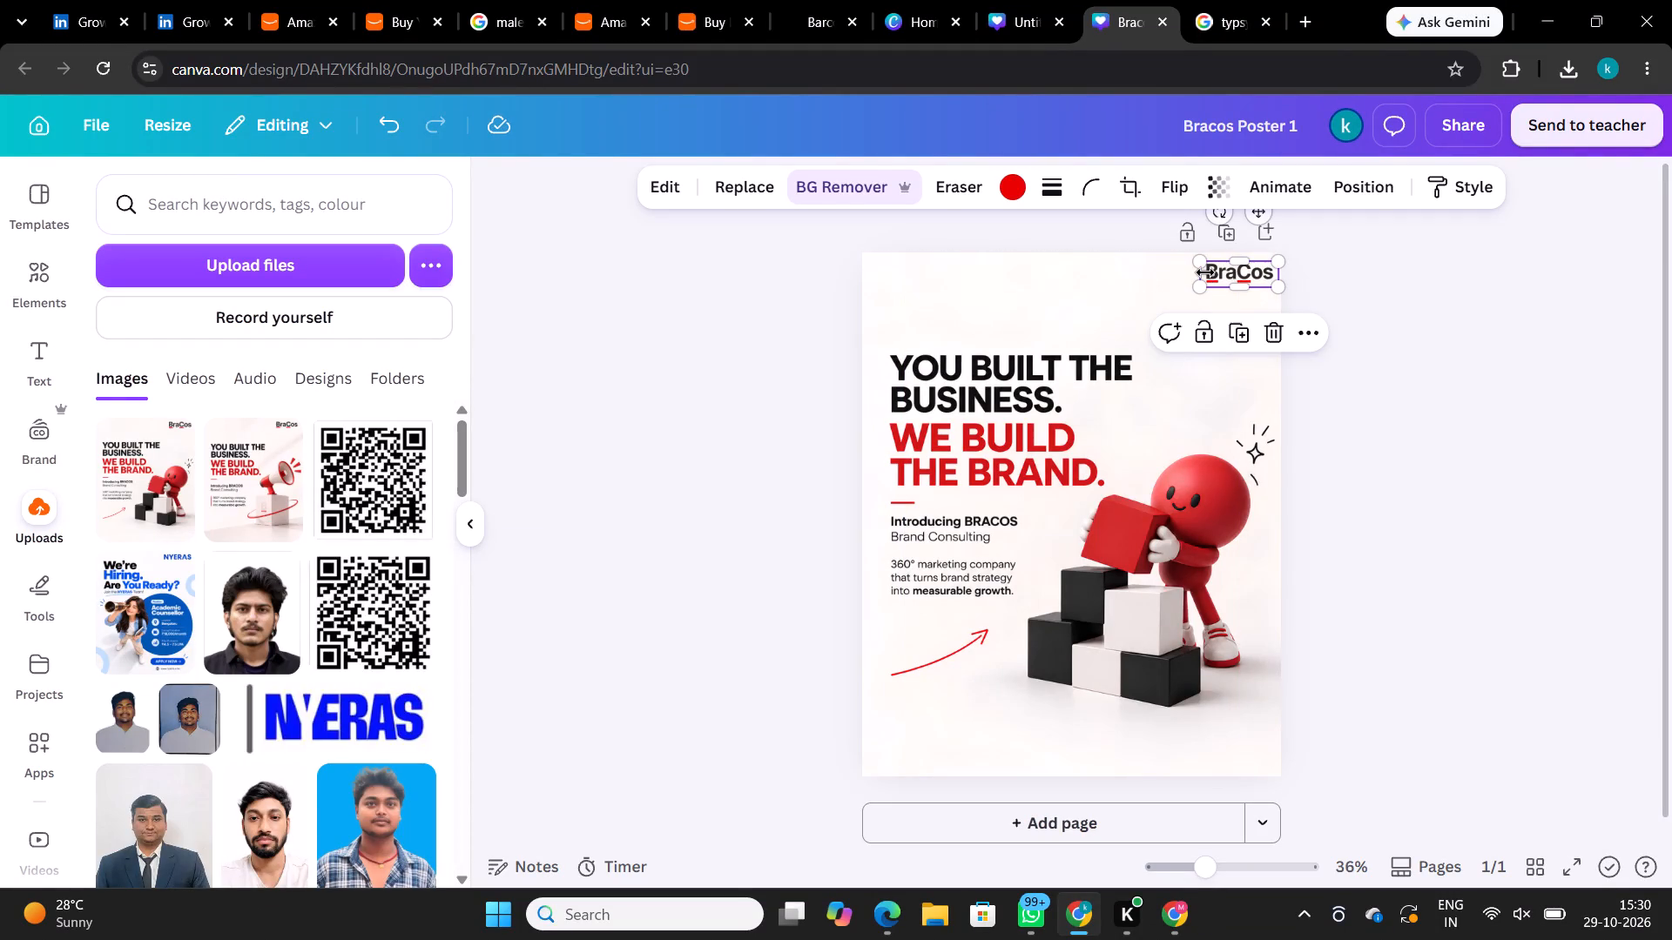
key("Up")
left_click(1221, 276)
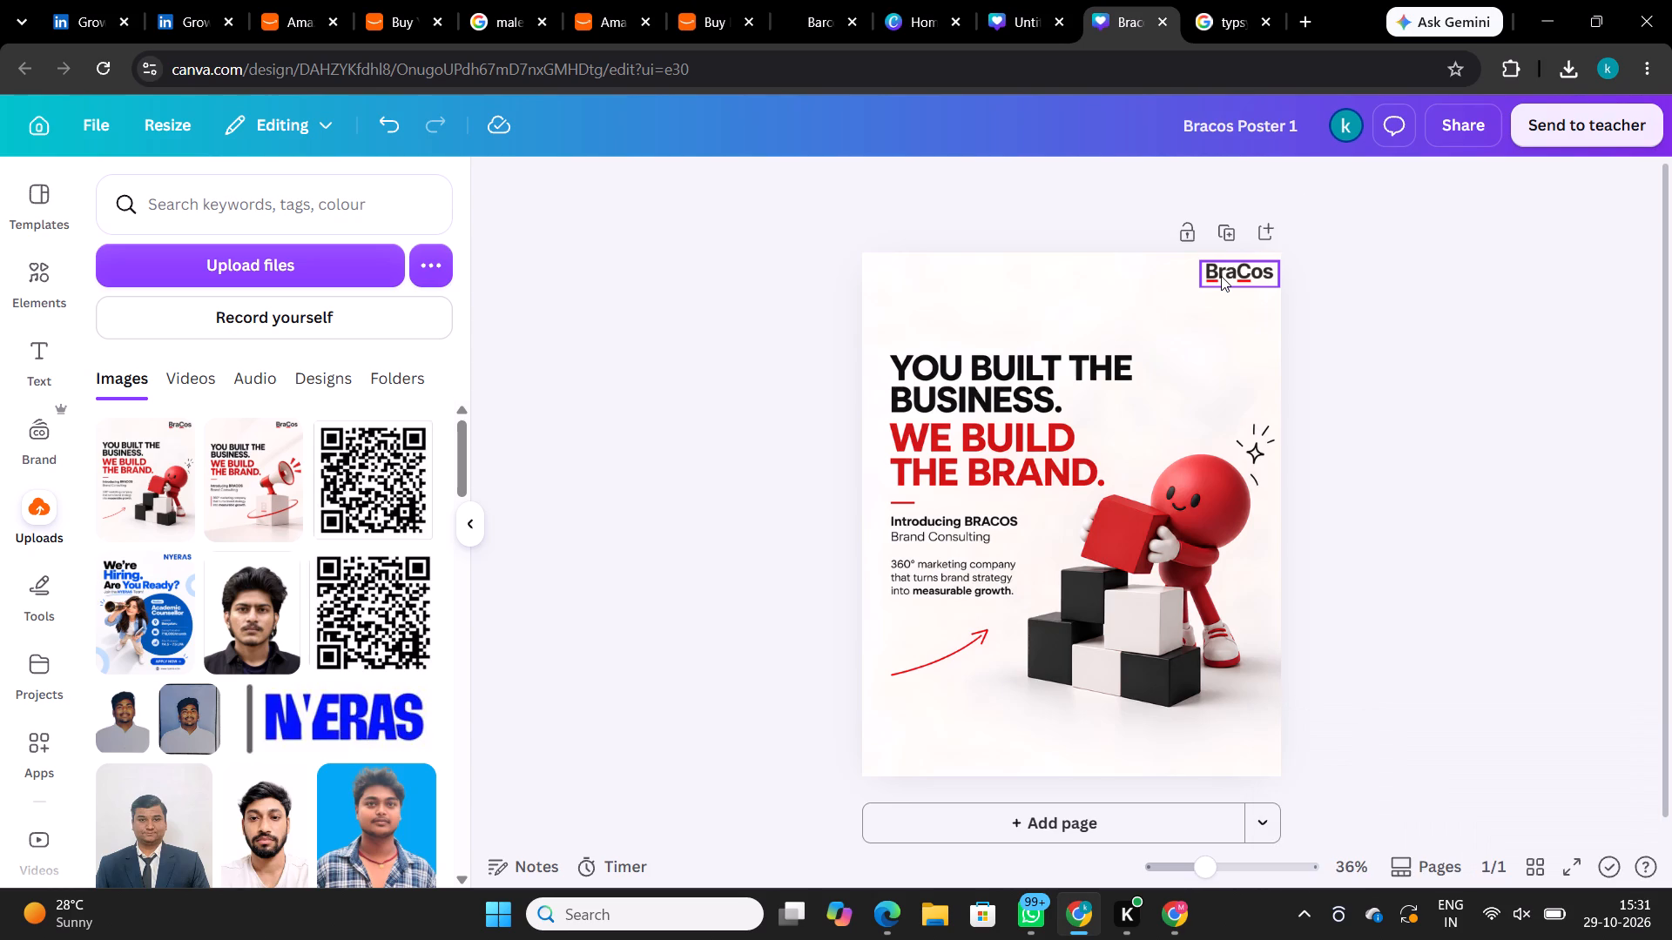
Enlarge the BraCos logo slightly from its lower-left corner, keeping it at the poster's right edge, and deselect it.
left_click(1237, 282)
left_click_drag(1204, 285, 1197, 285)
left_click(1503, 368)
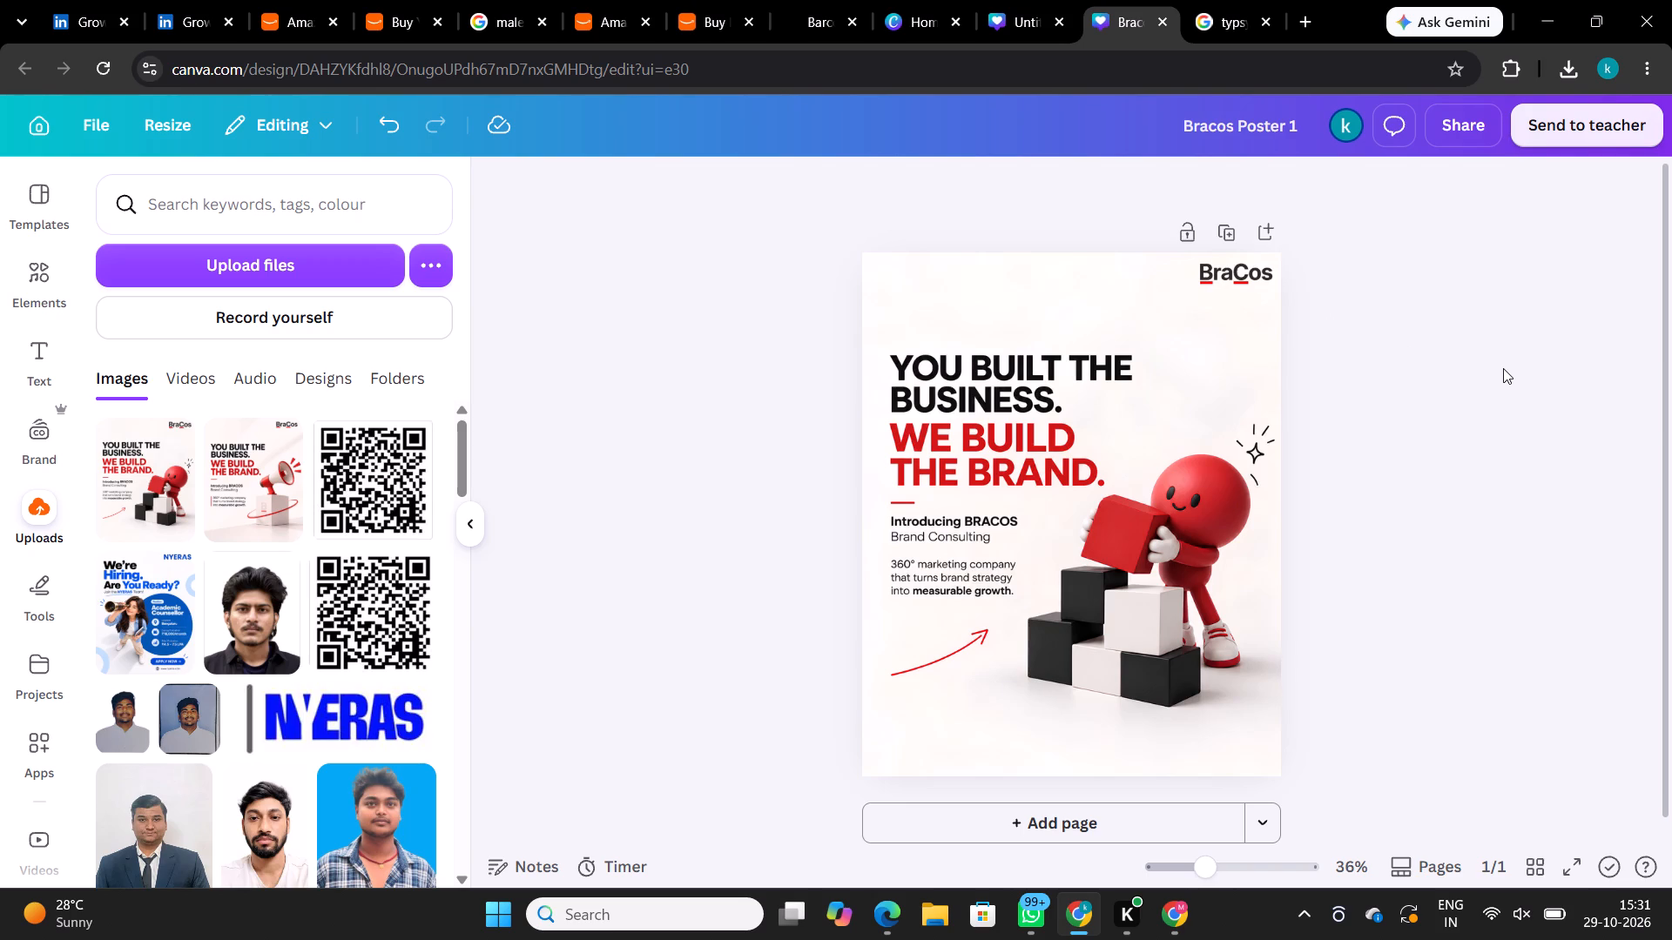
Select the BraCos logo in the poster's top-right corner.
left_click(1244, 273)
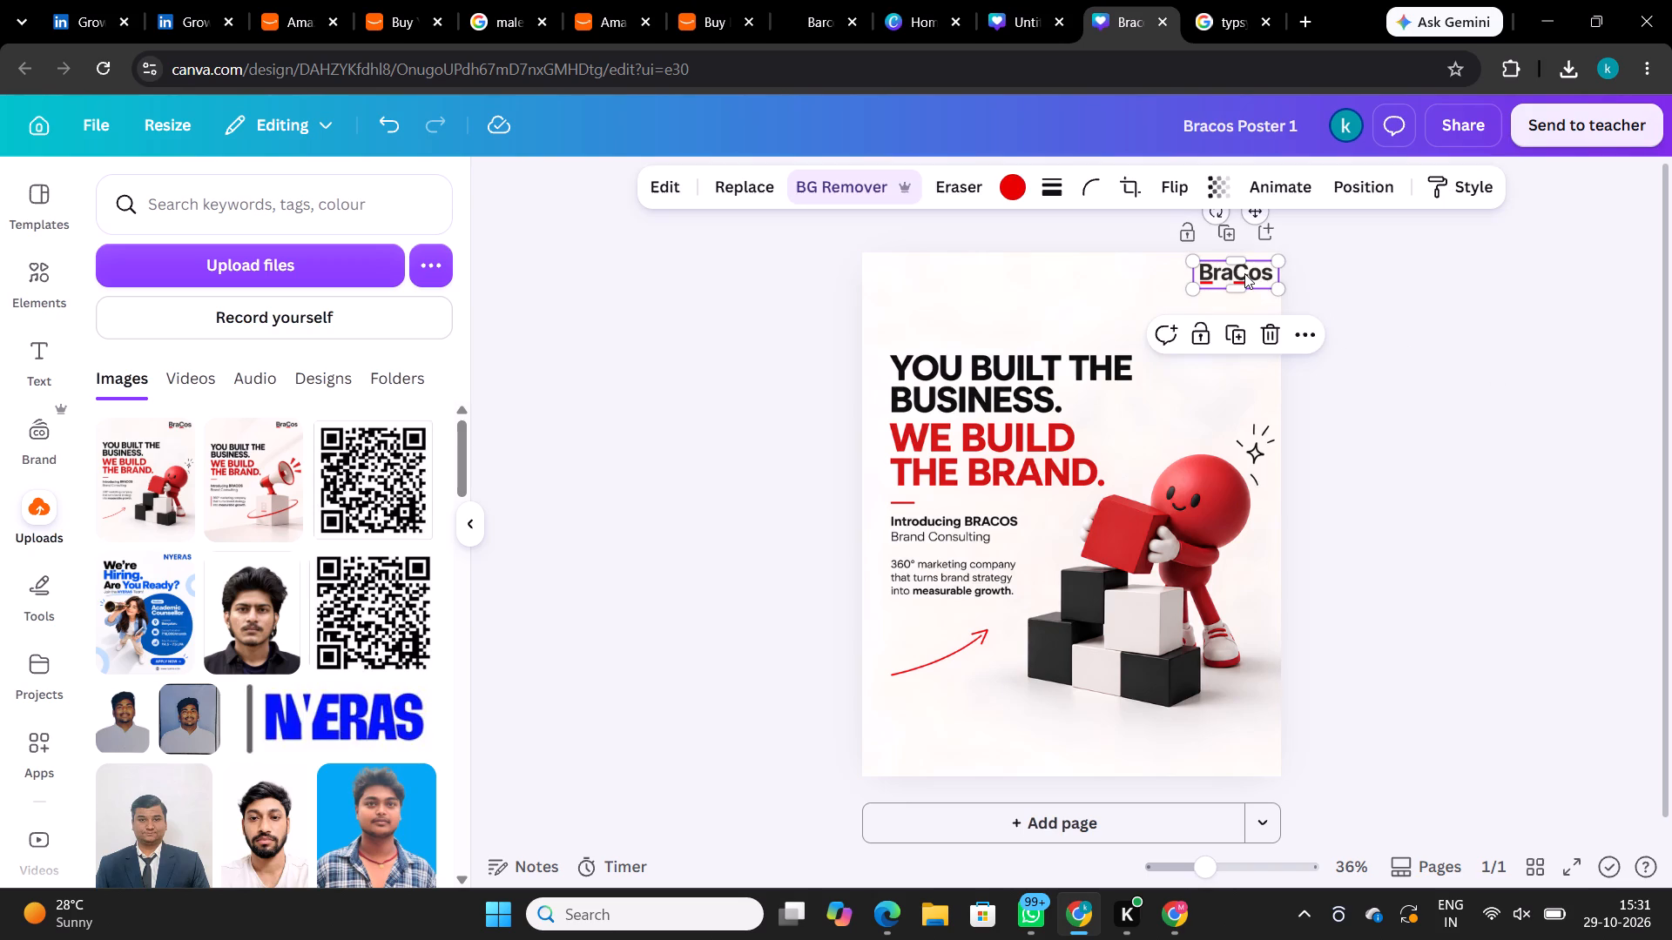
Nudge the BraCos logo down slightly in three small increments, keeping it near the poster's top-right corner, and deselect it.
key("Down")
key("Down")
key("Down")
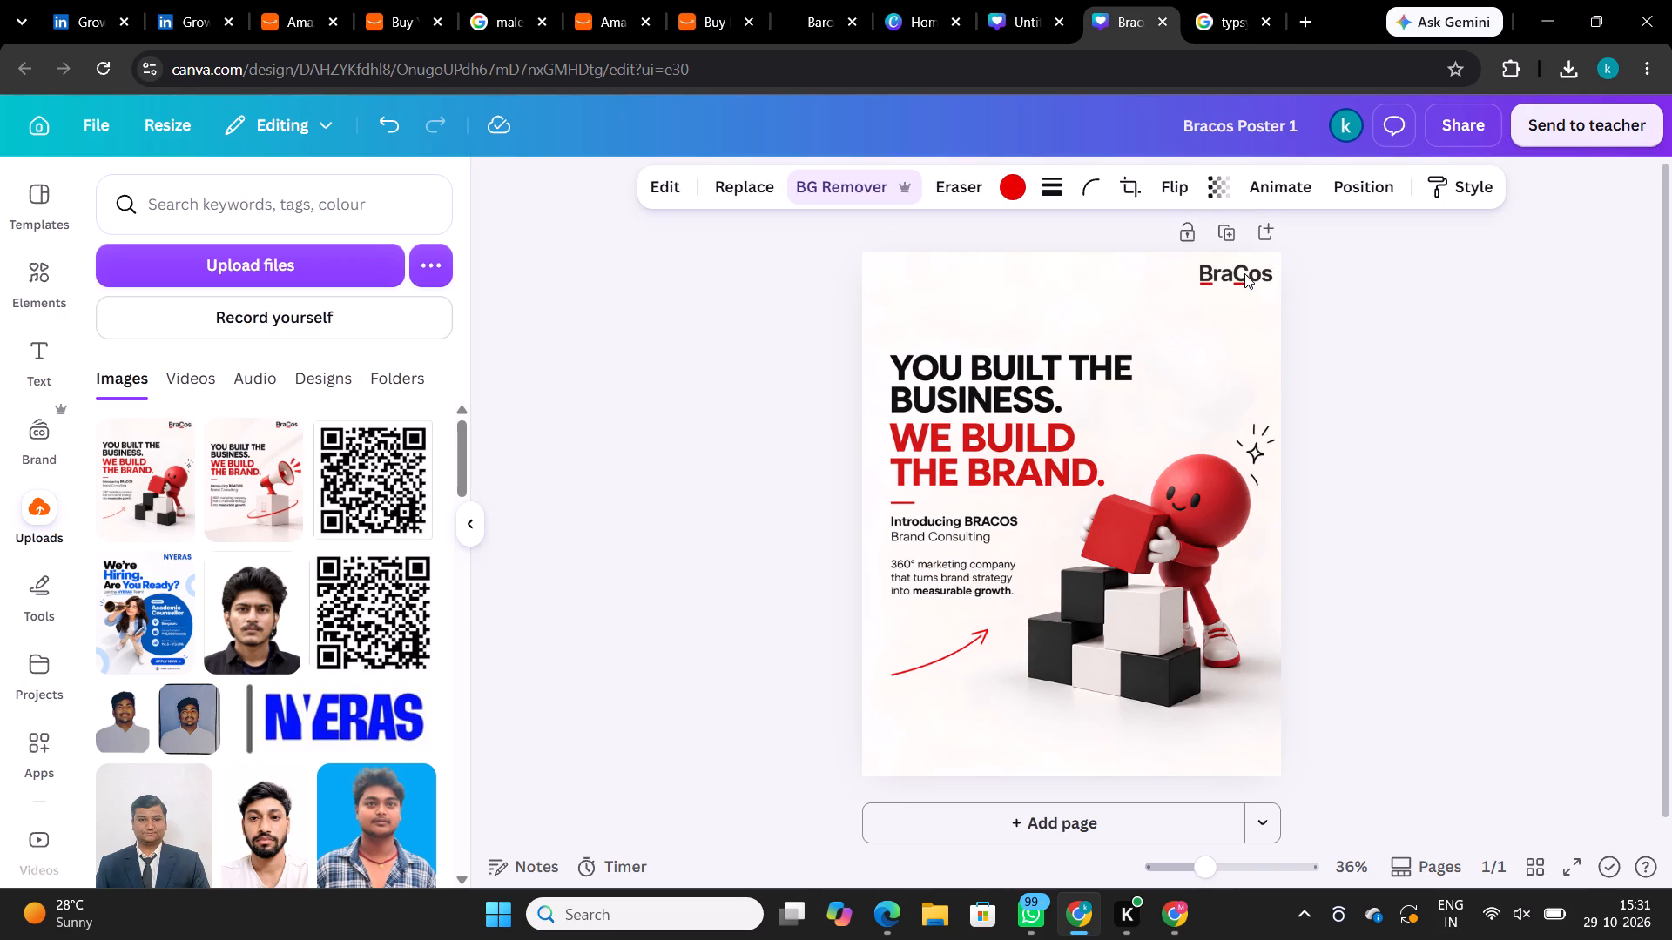
left_click(1244, 273)
left_click(1466, 303)
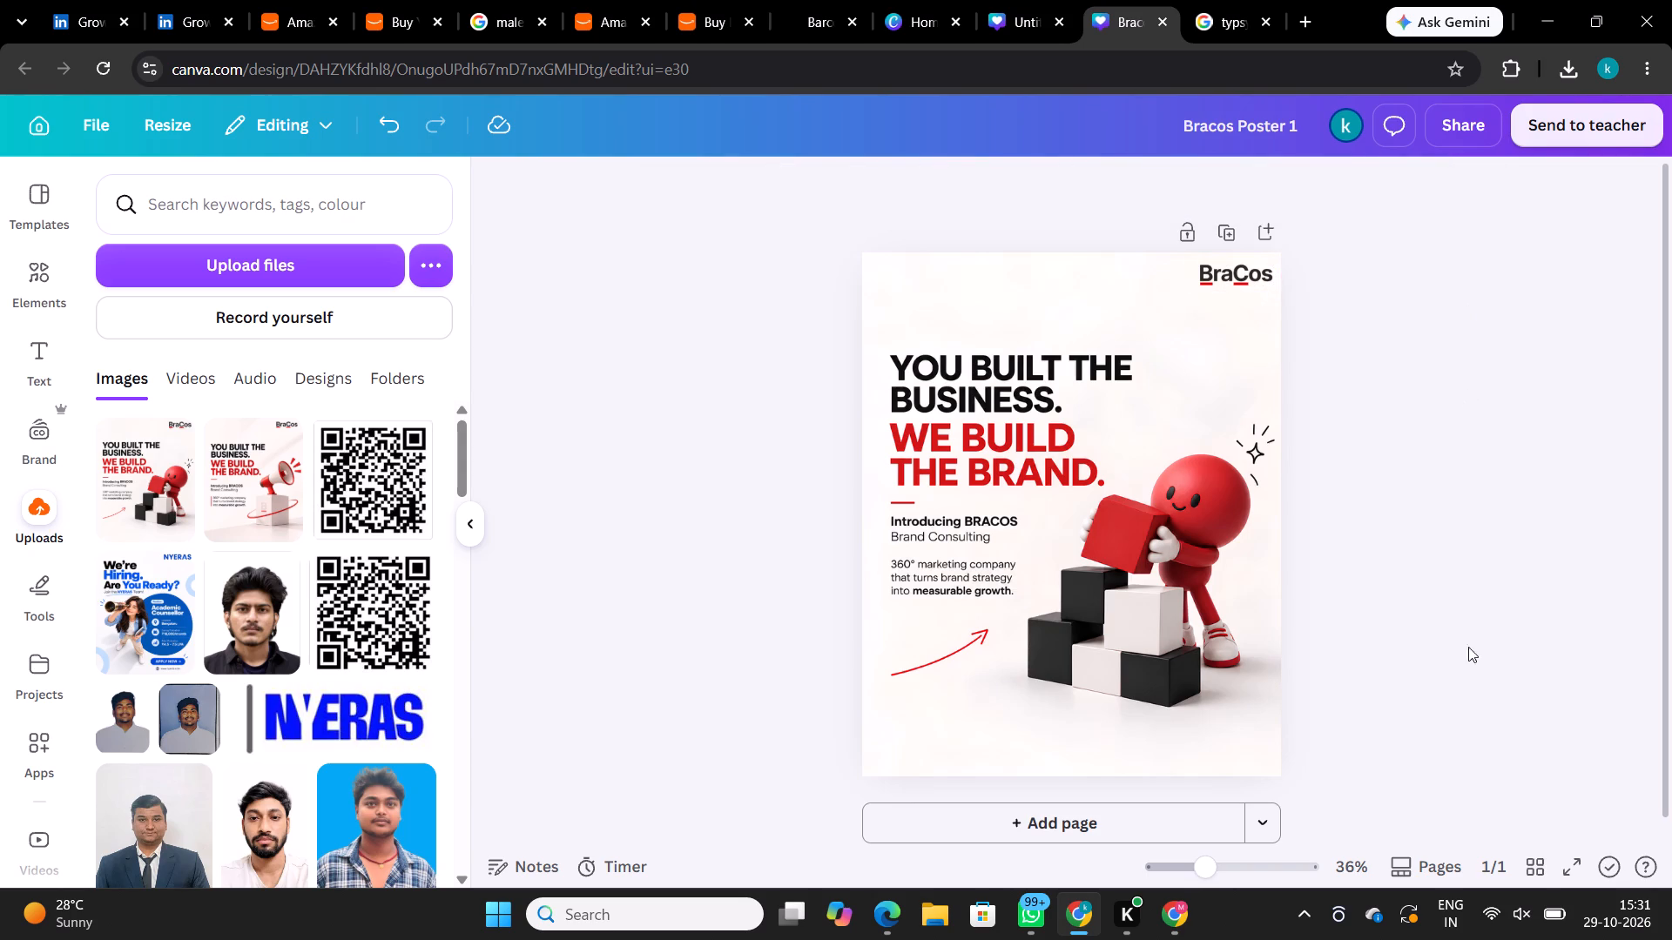
Set the computer's screen brightness to a high level in the Windows quick settings and return to the poster.
left_click(1507, 939)
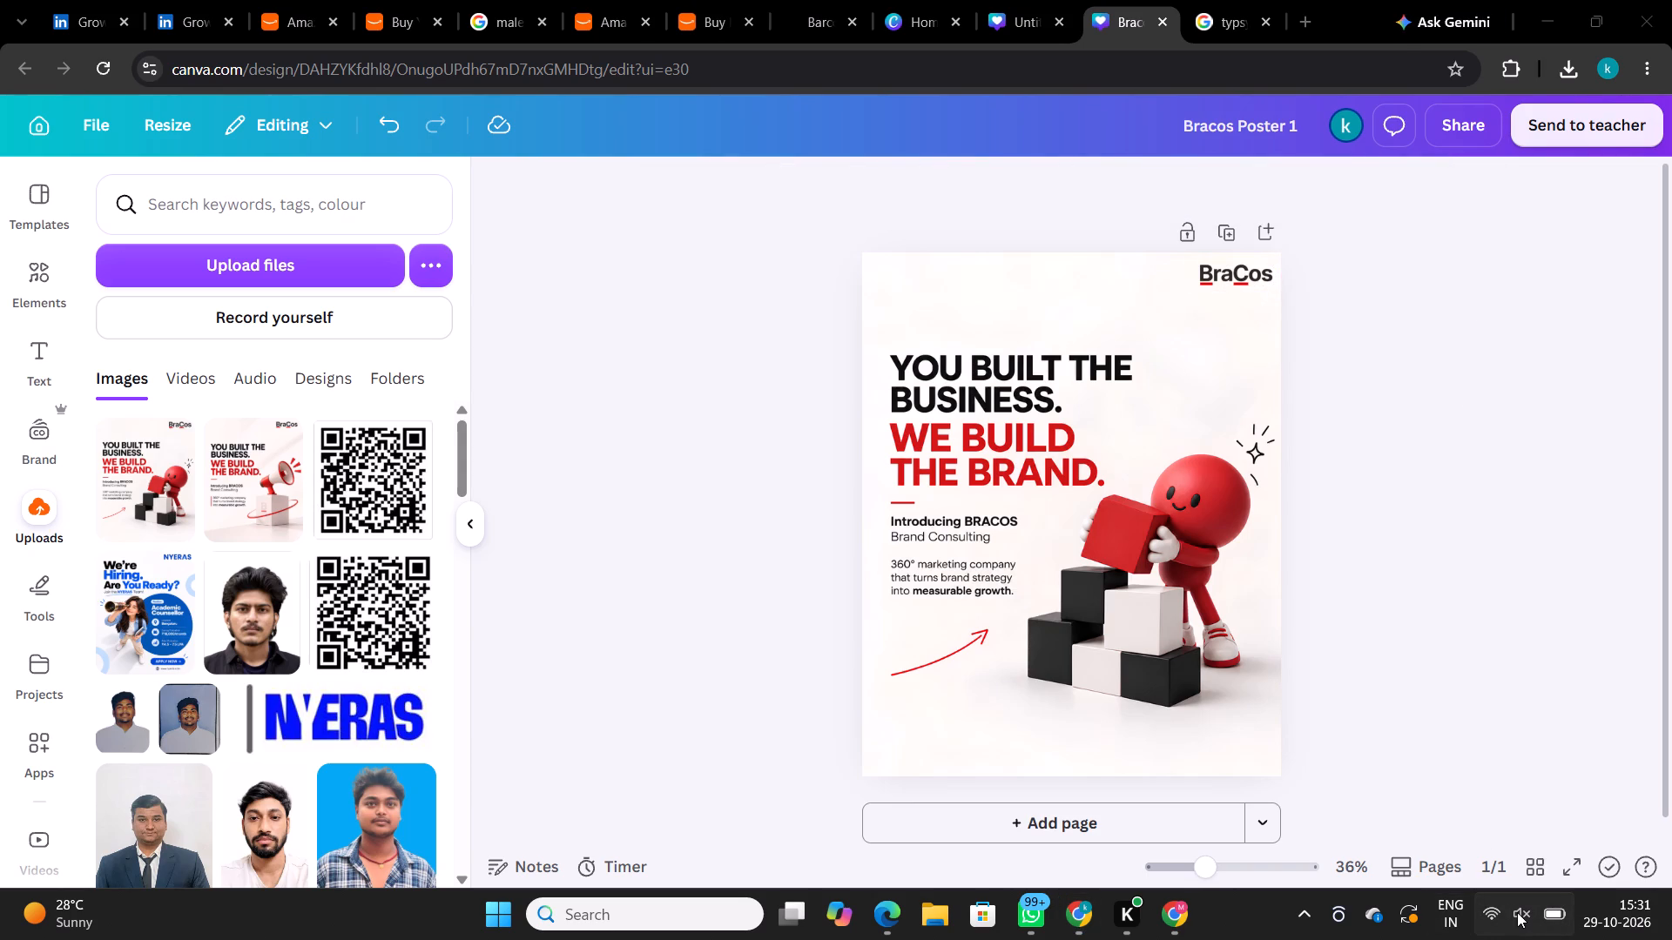
left_click(1517, 912)
left_click(1556, 722)
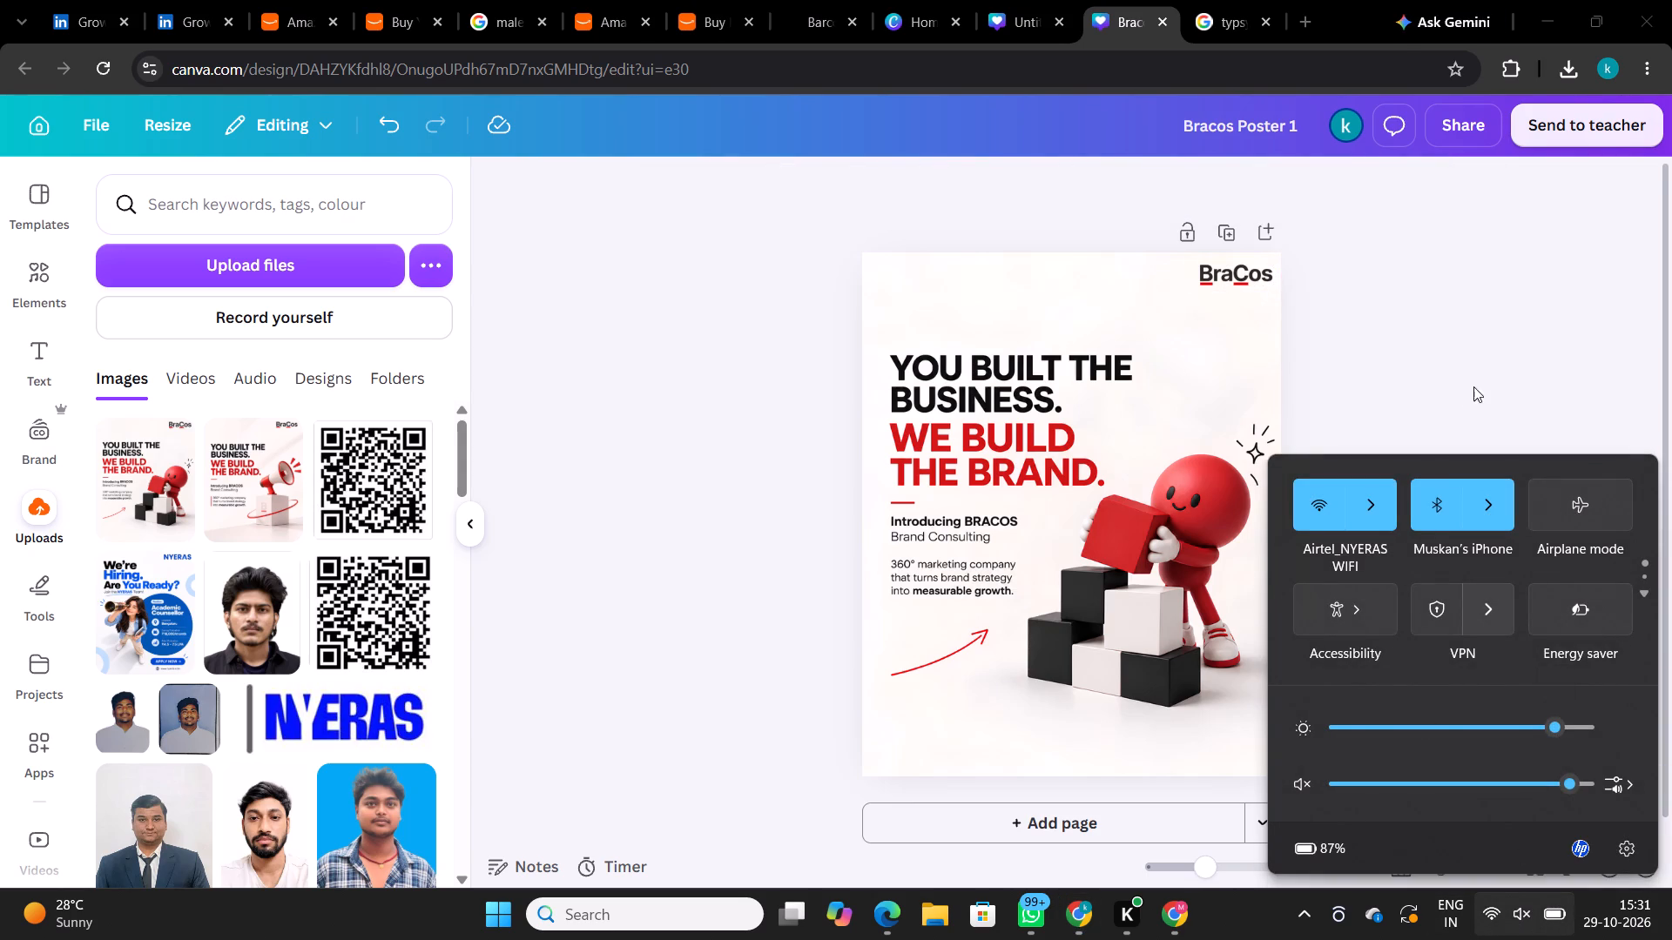
left_click(1483, 342)
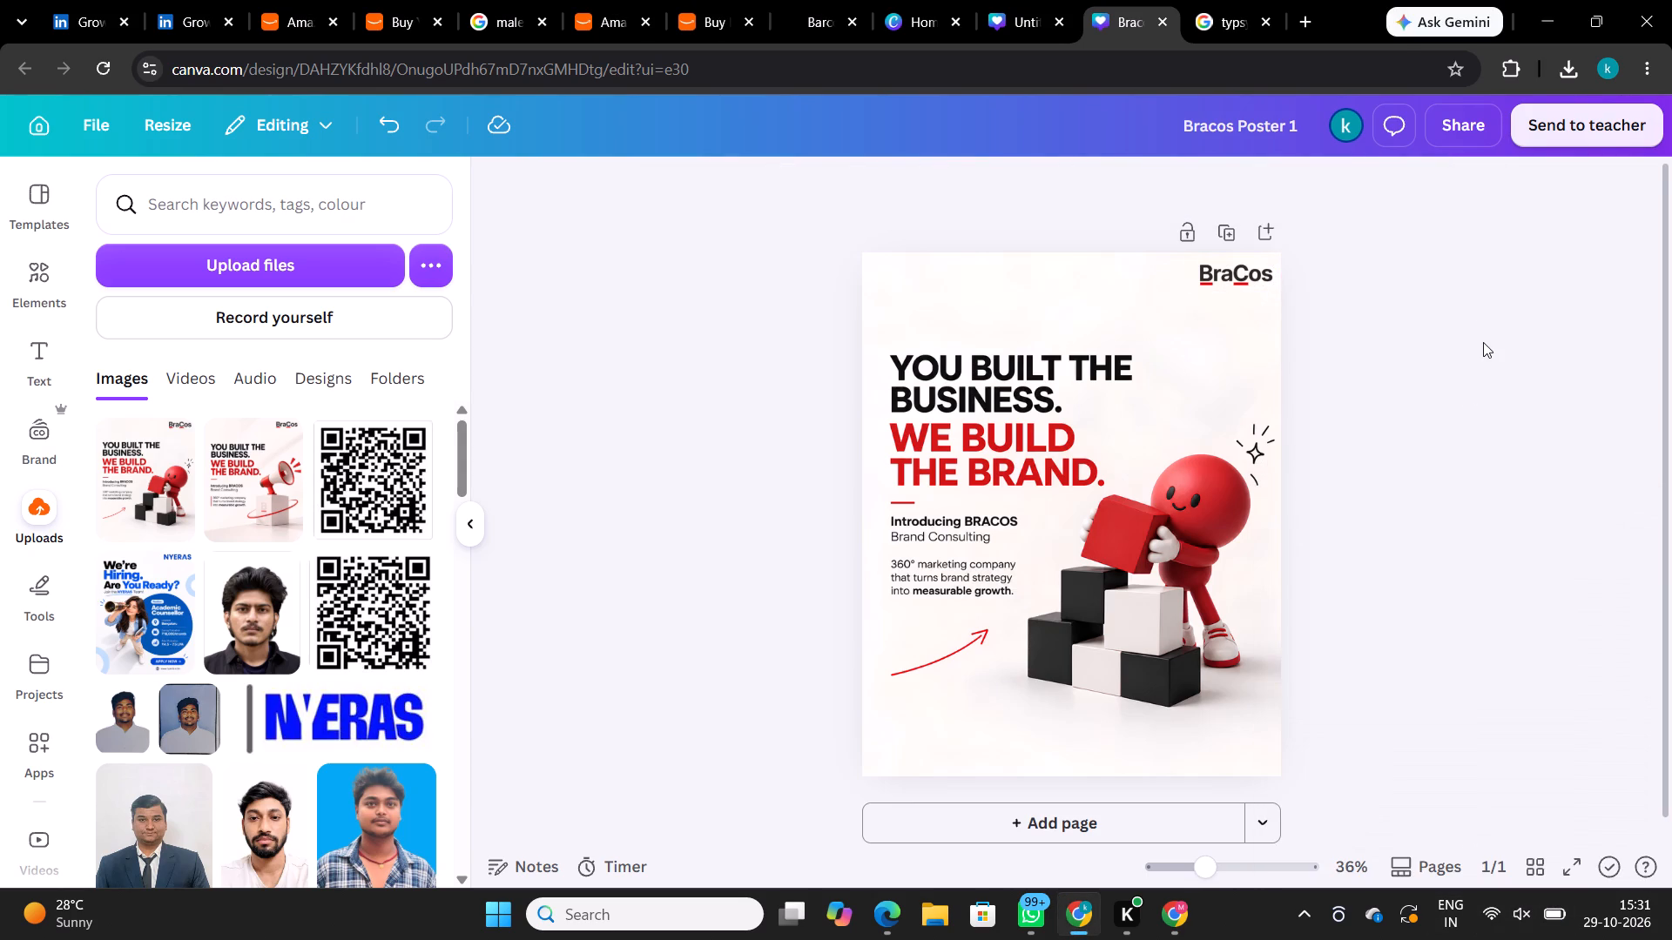
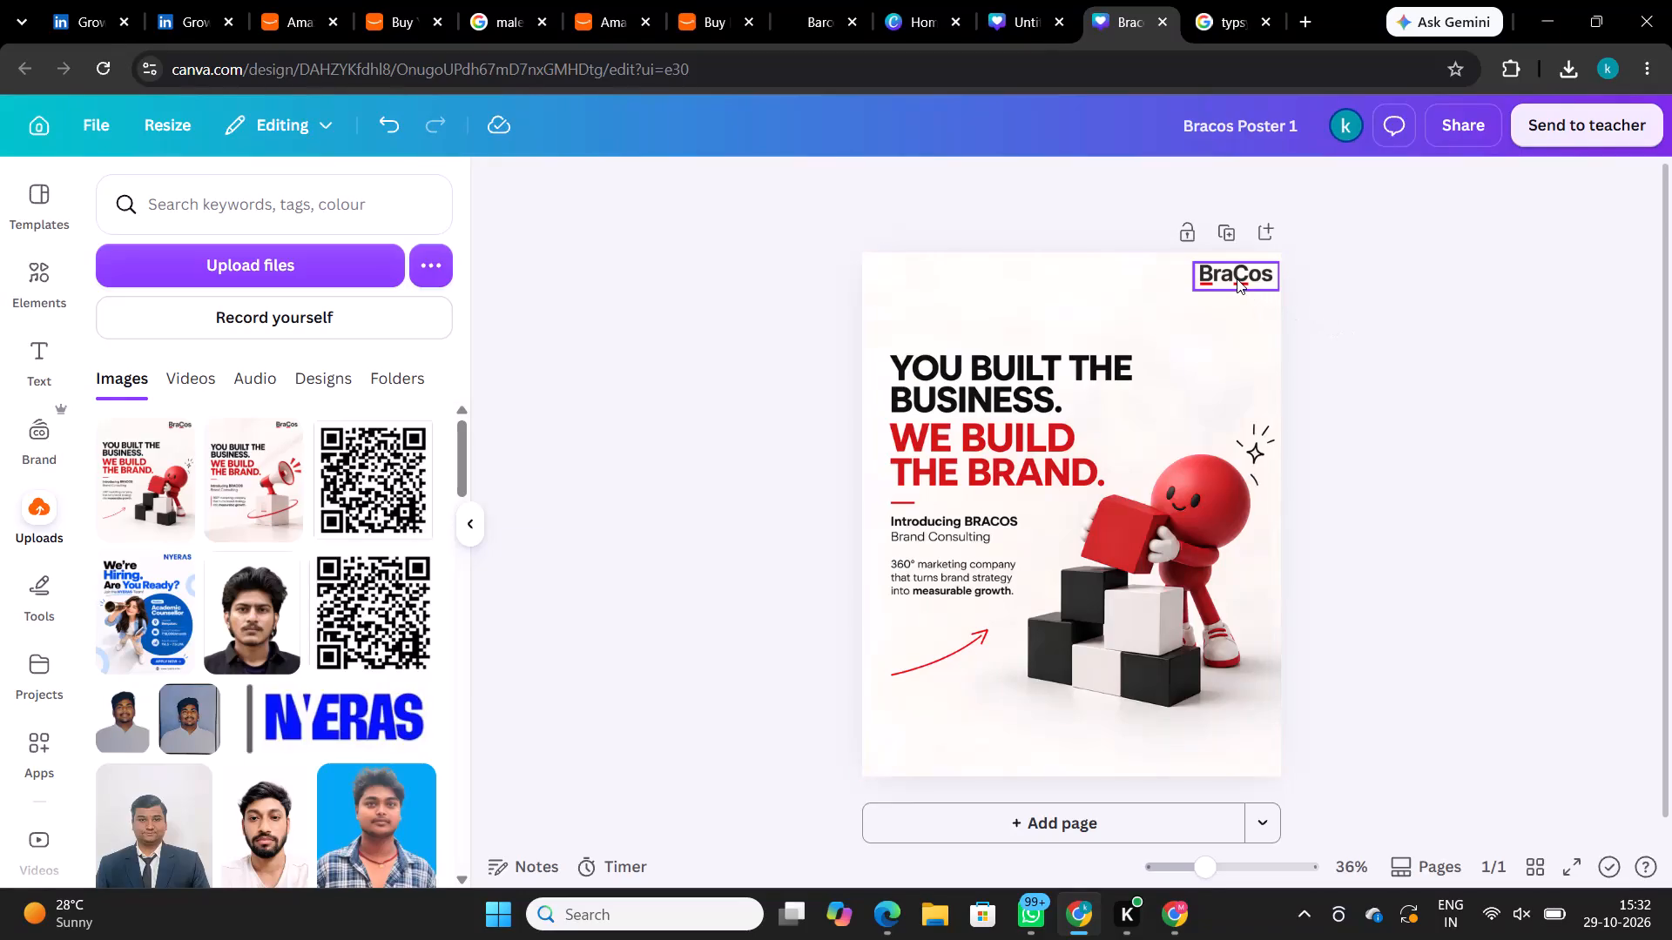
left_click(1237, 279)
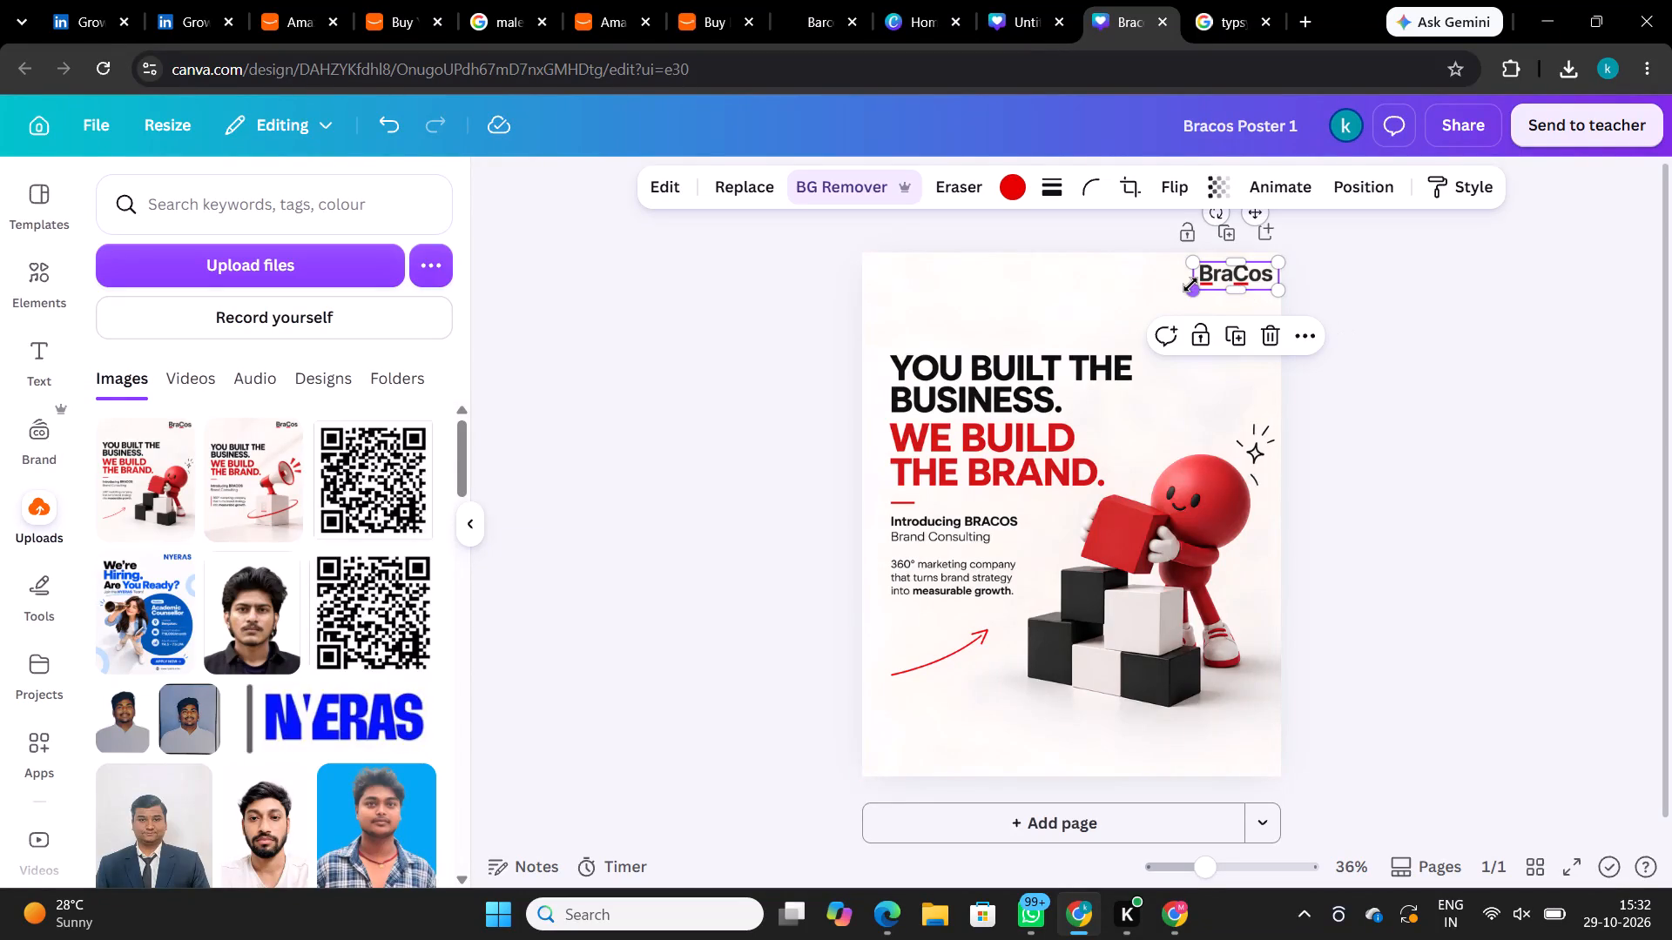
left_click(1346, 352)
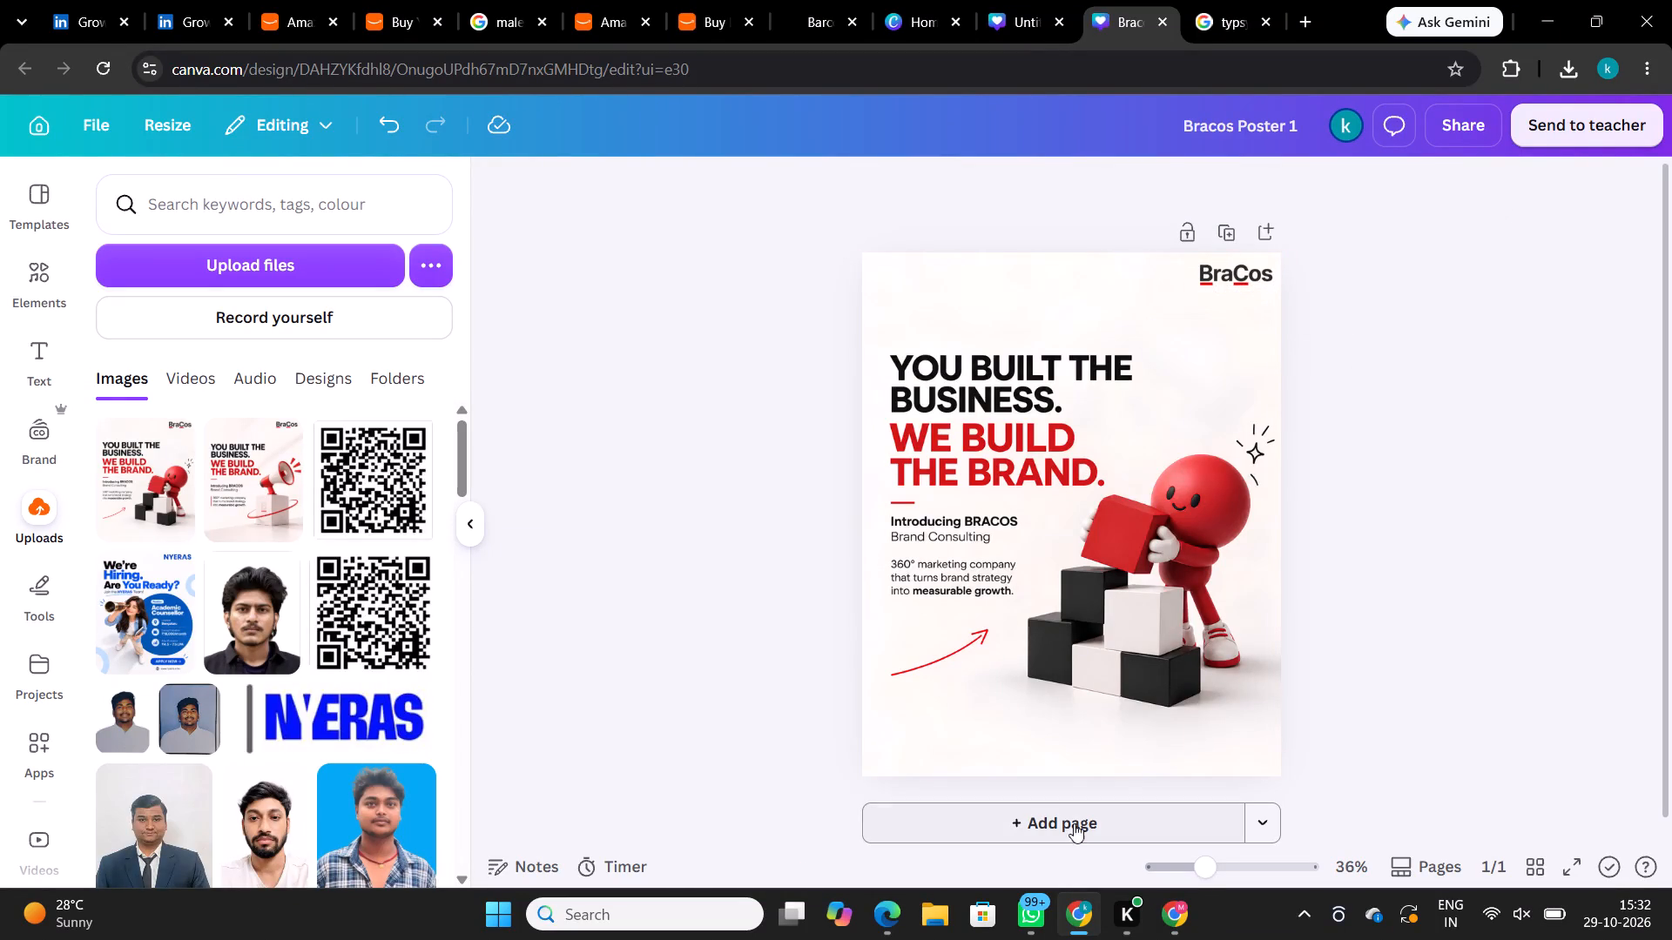
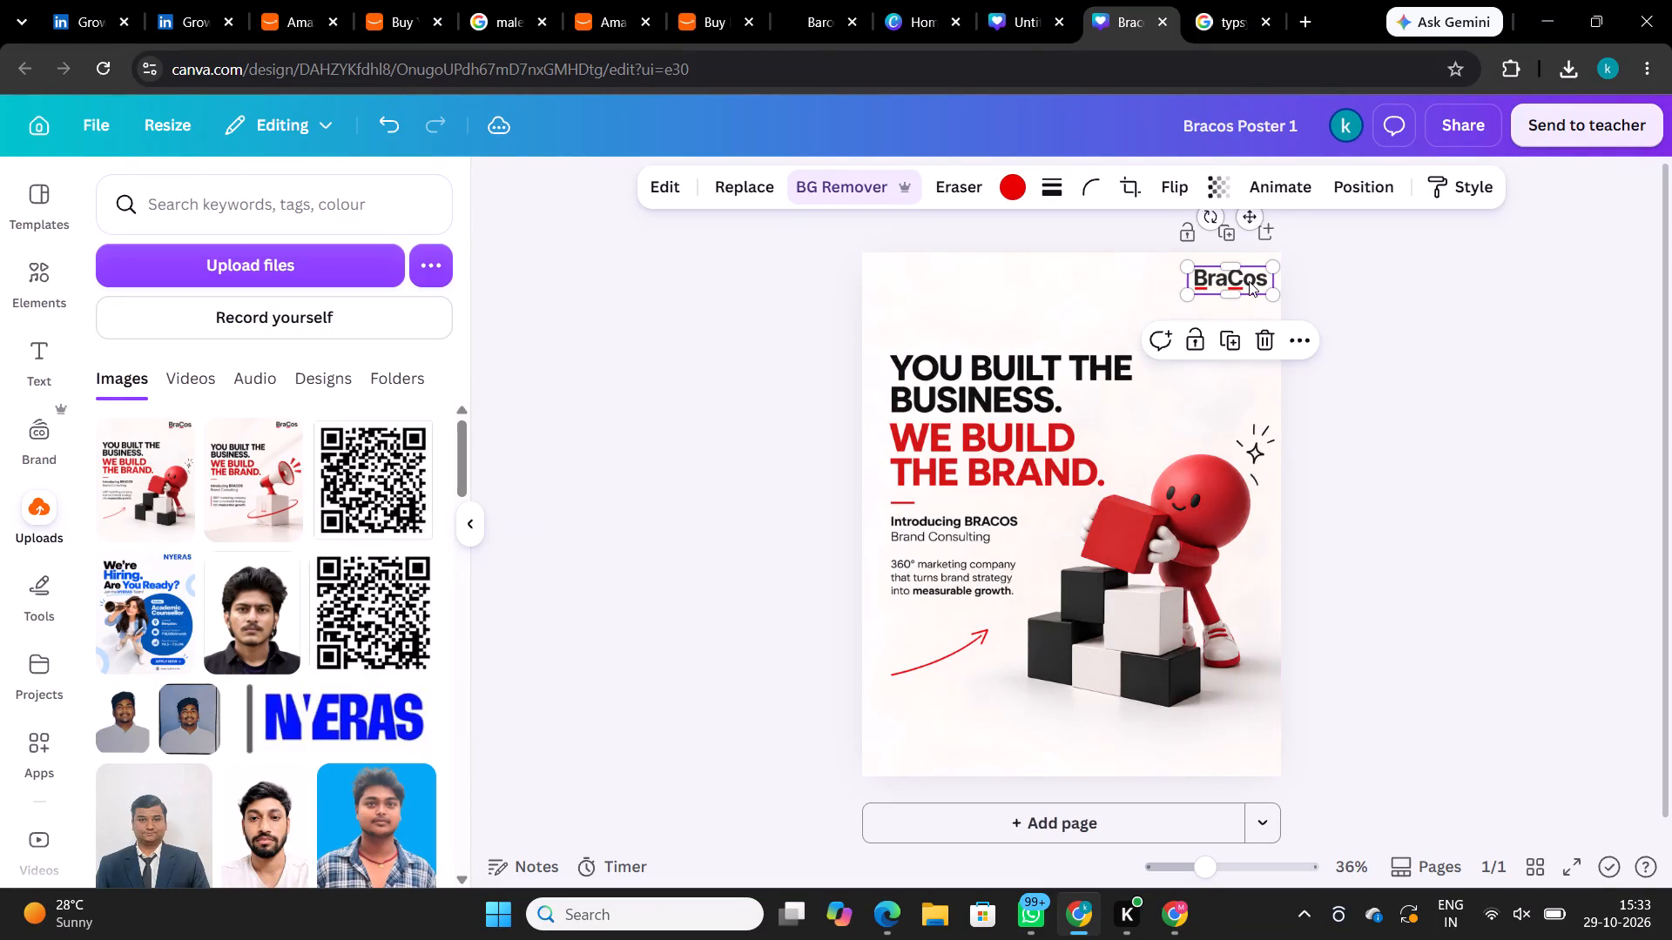
Nudge the BraCos logo slightly upward toward the poster's top edge, keeping it in the top-right corner.
left_click(1395, 322)
left_click(1225, 279)
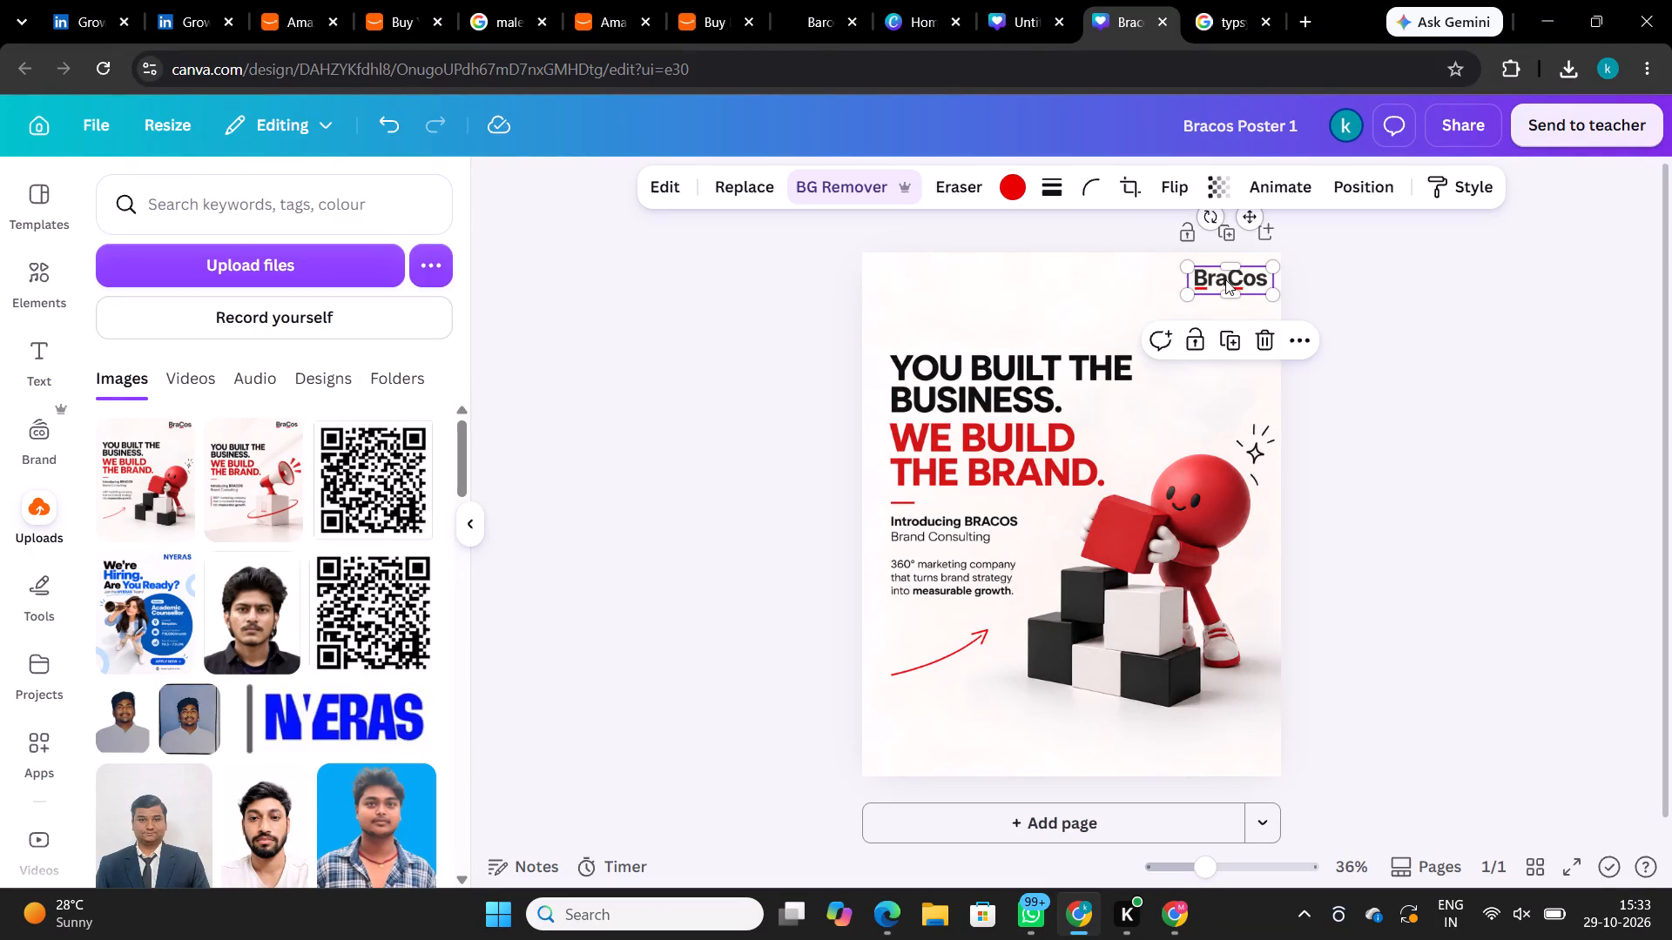
key("Up")
key("Up")
key("Up")
key("Up")
key("Up")
key("Up")
left_click(1225, 279)
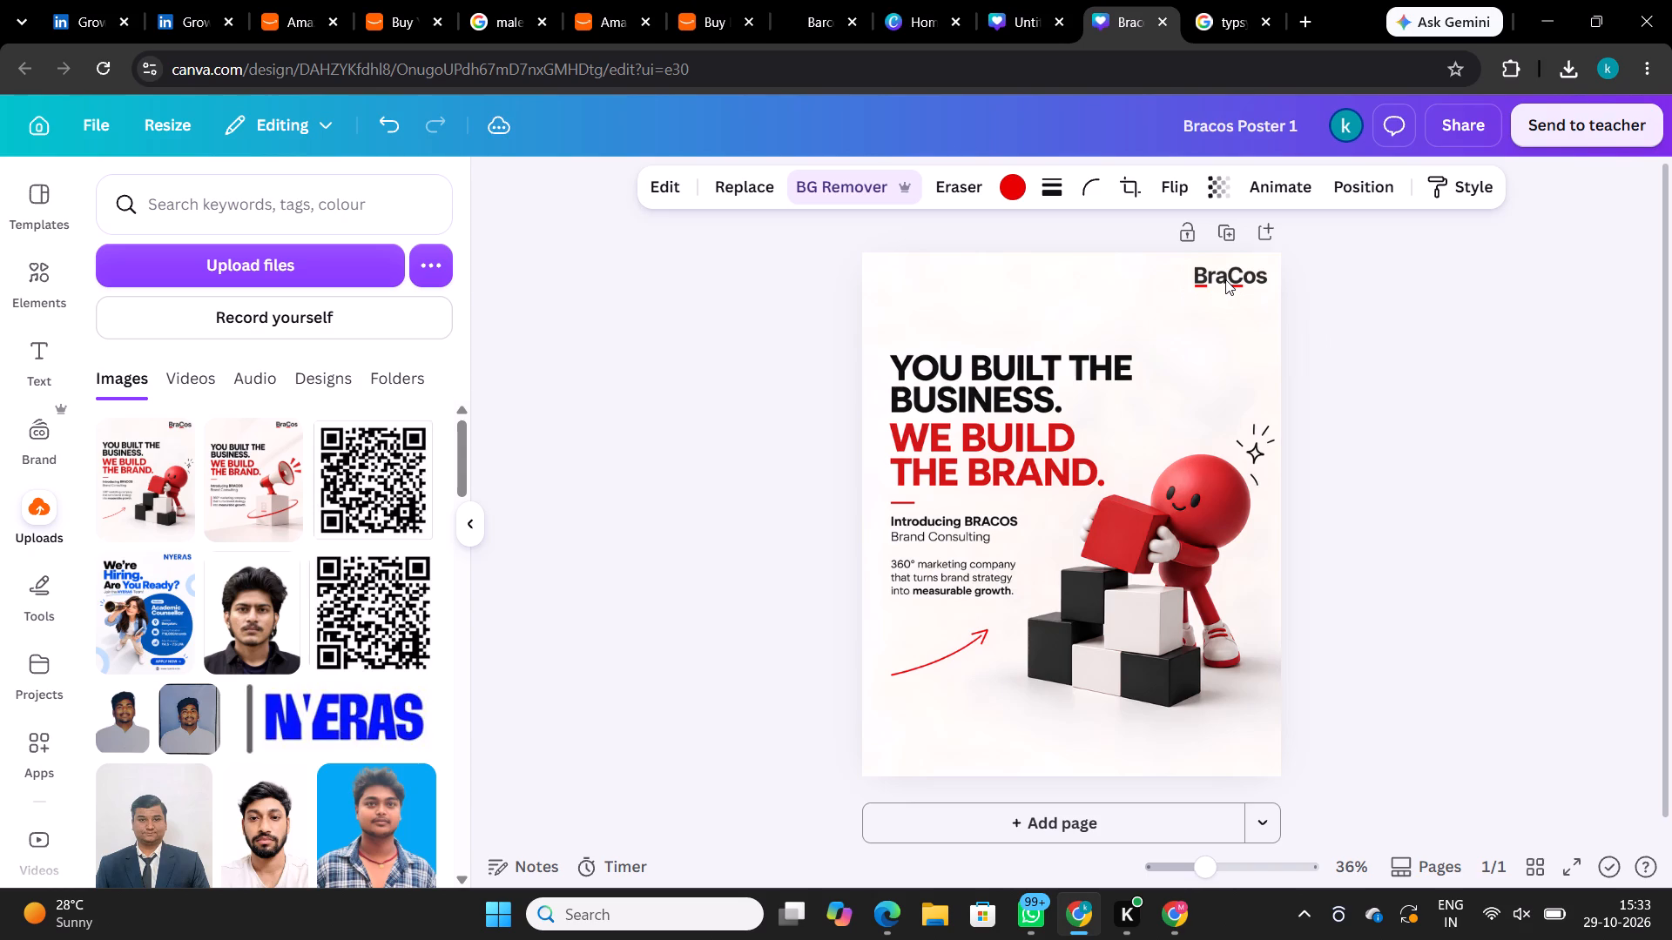
left_click(1225, 279)
key("Up")
key("Up")
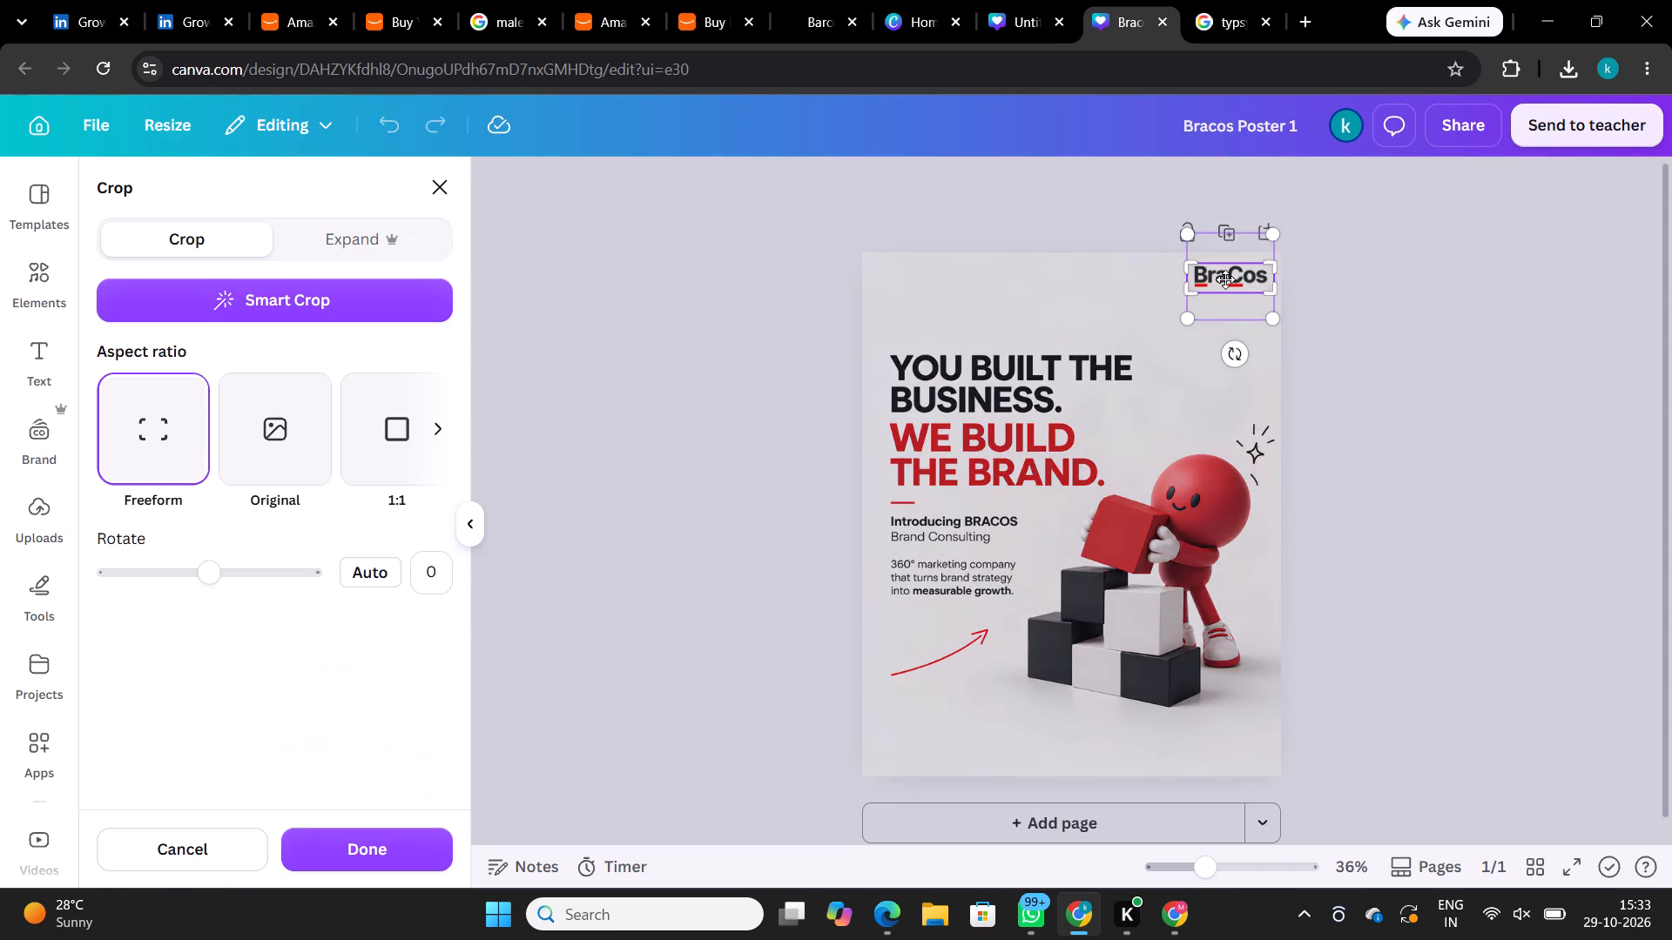
Exit crop mode on the BraCos logo in the poster's top-right corner and deselect the logo.
key("Right")
left_click(1414, 339)
left_click(1414, 339)
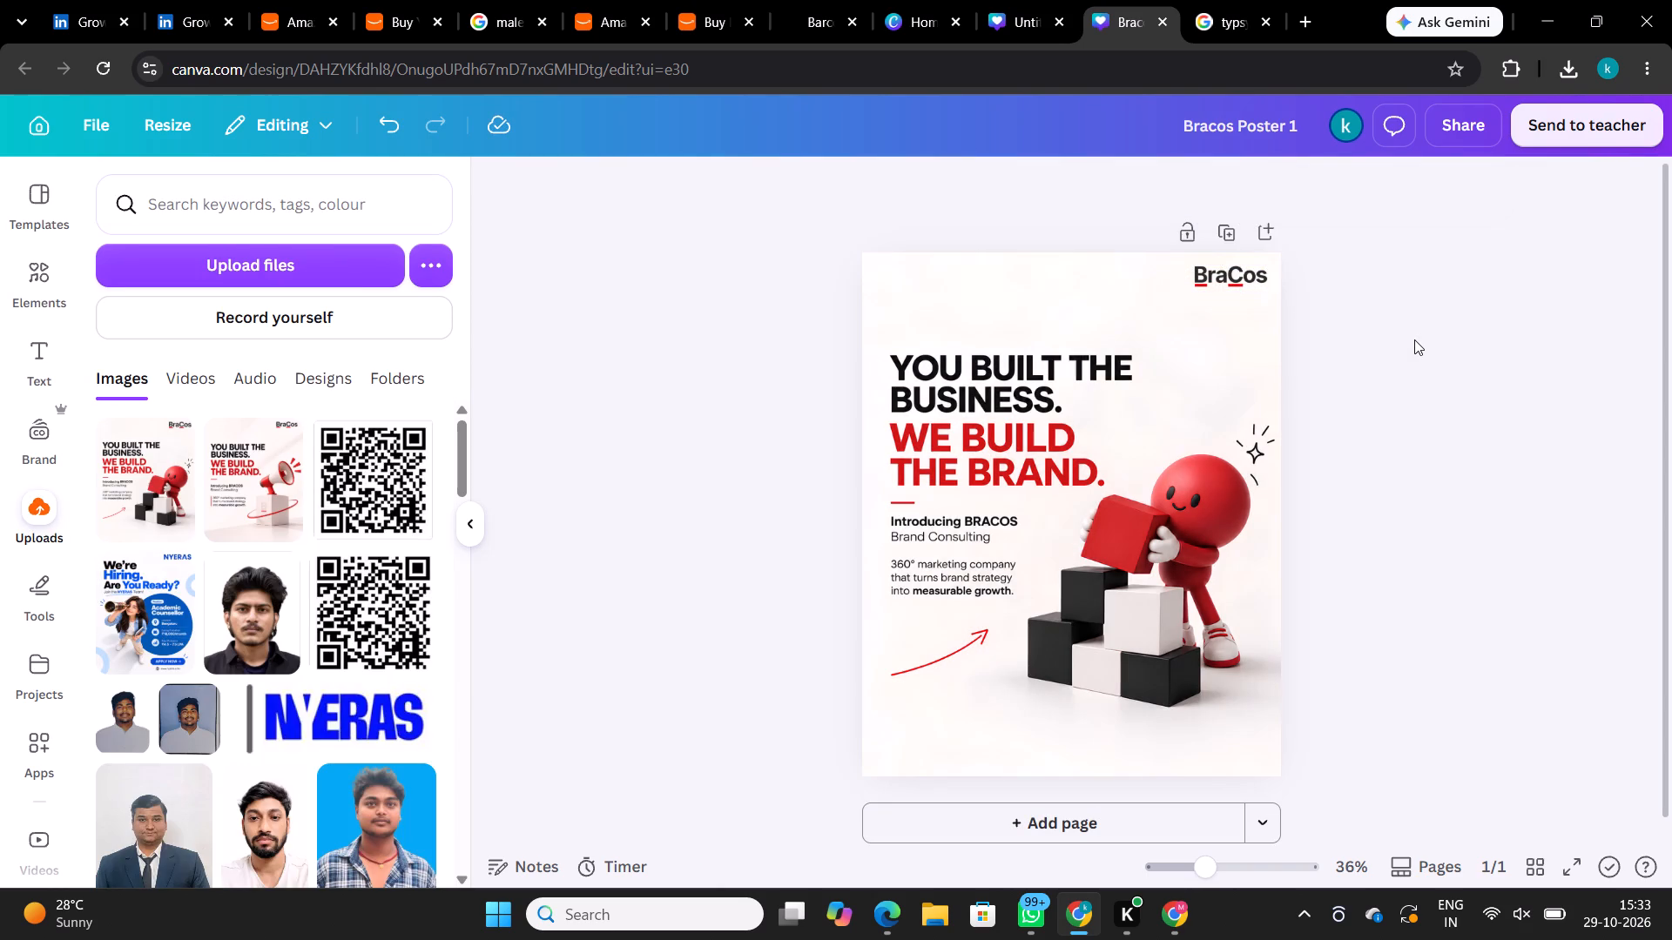
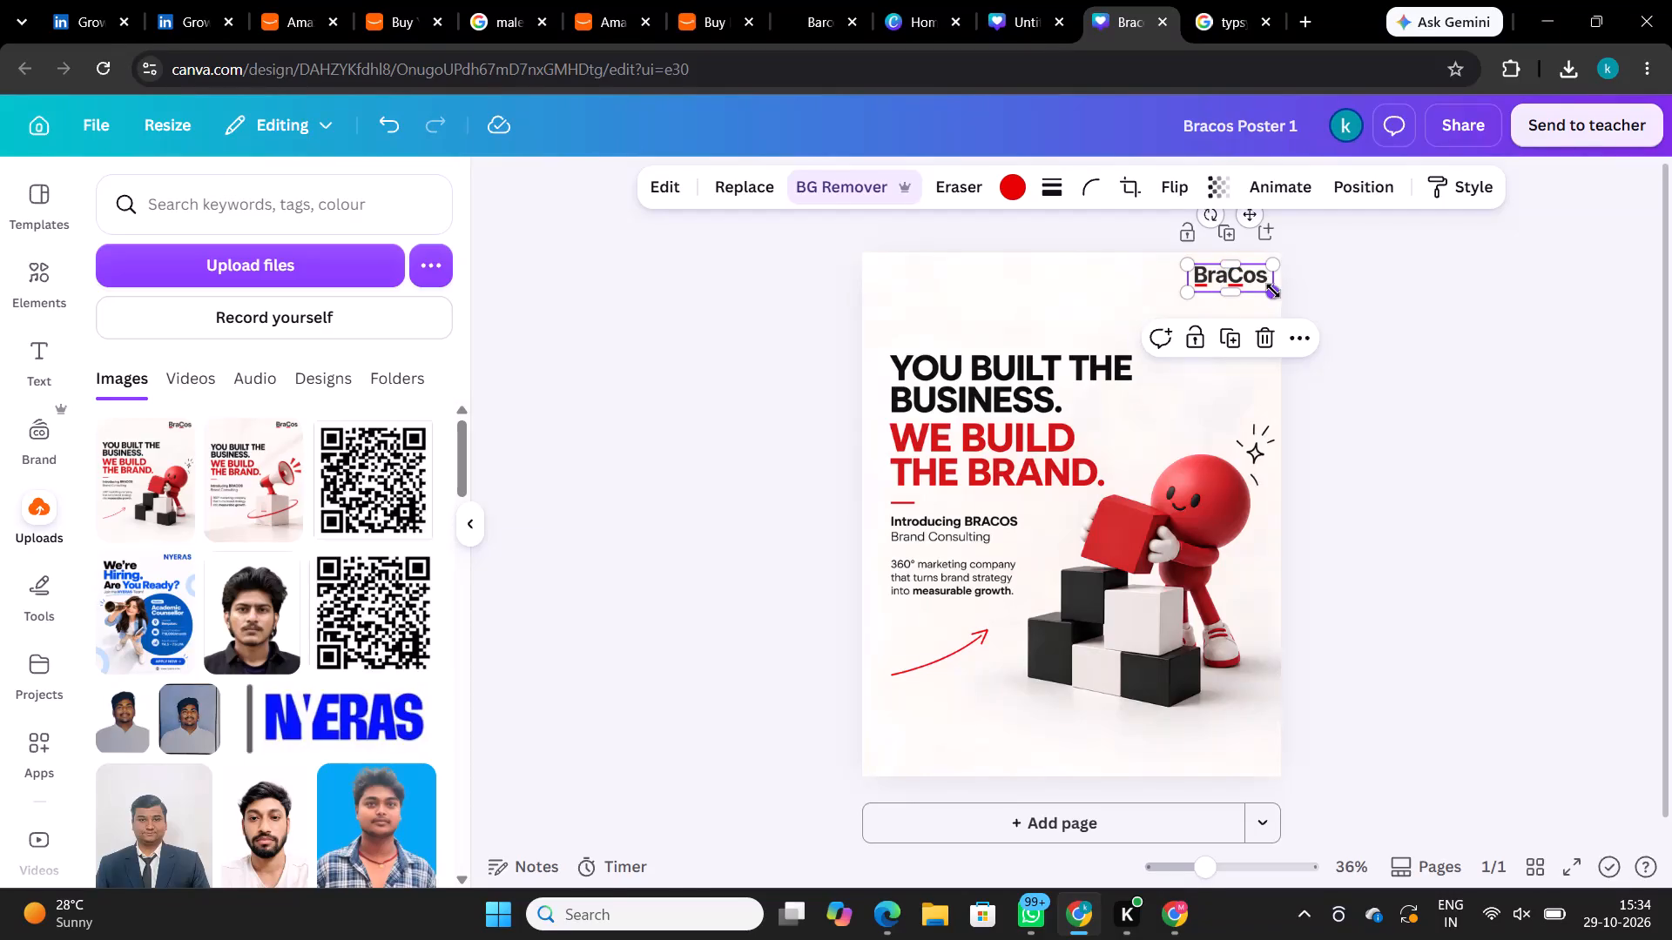
Enlarge the BraCos logo slightly and shift it inward from the poster's right edge, leaving it deselected.
left_click(1274, 292)
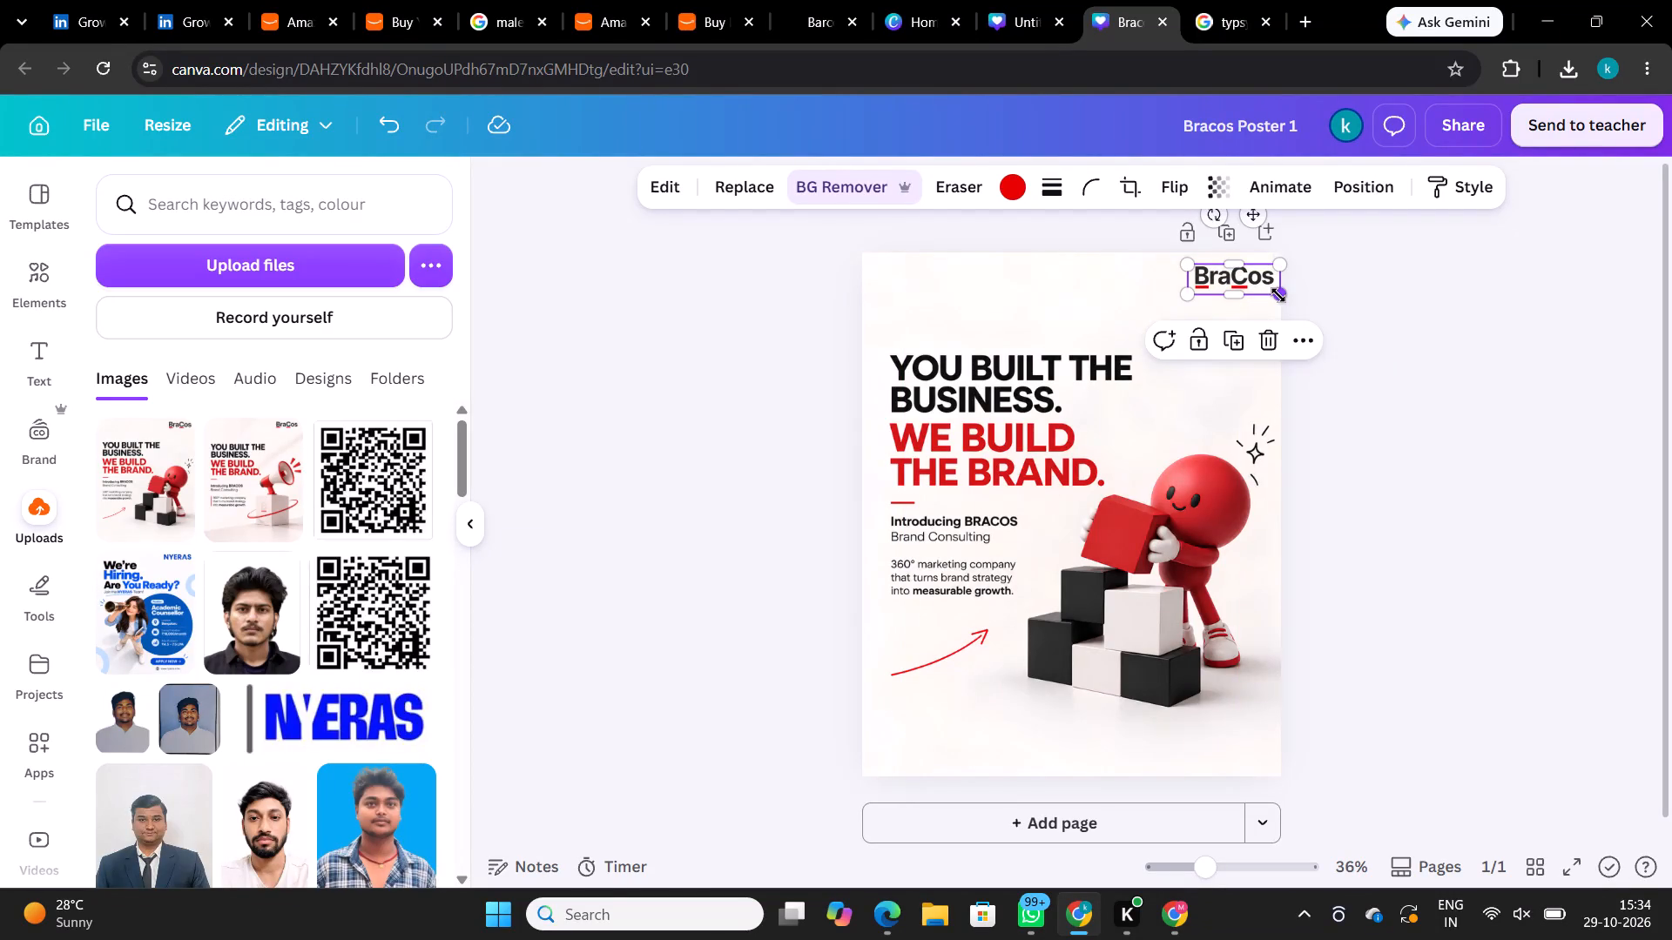
left_click(1361, 272)
left_click_drag(1246, 284, 1242, 283)
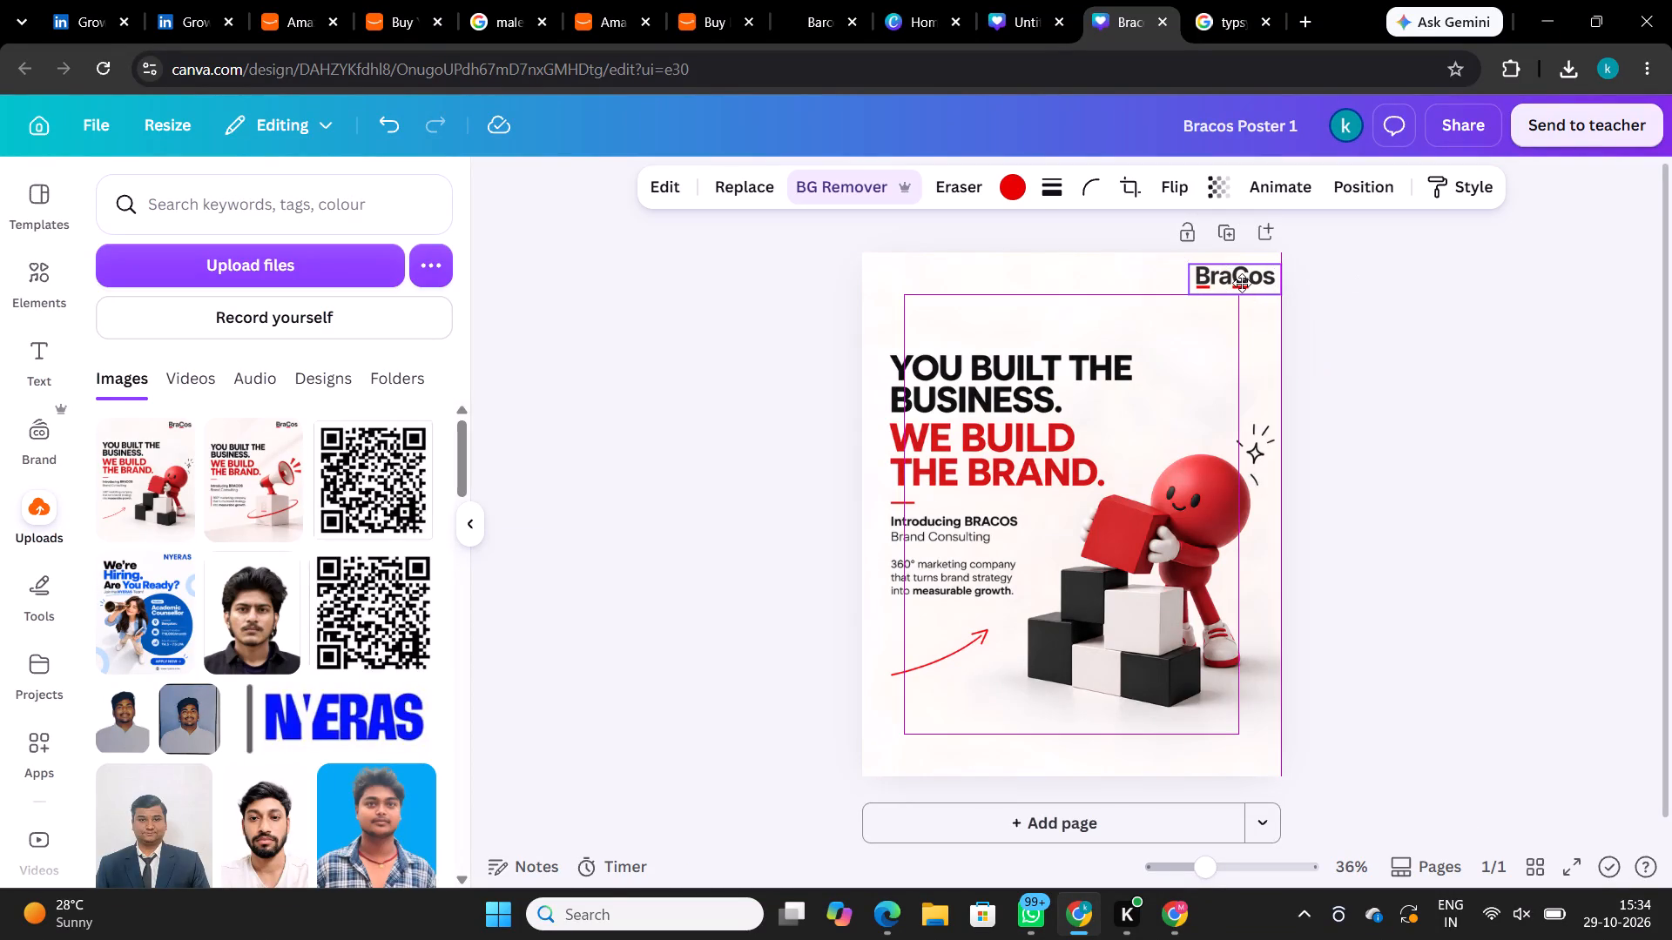
left_click_drag(1242, 283, 1238, 282)
left_click(1350, 302)
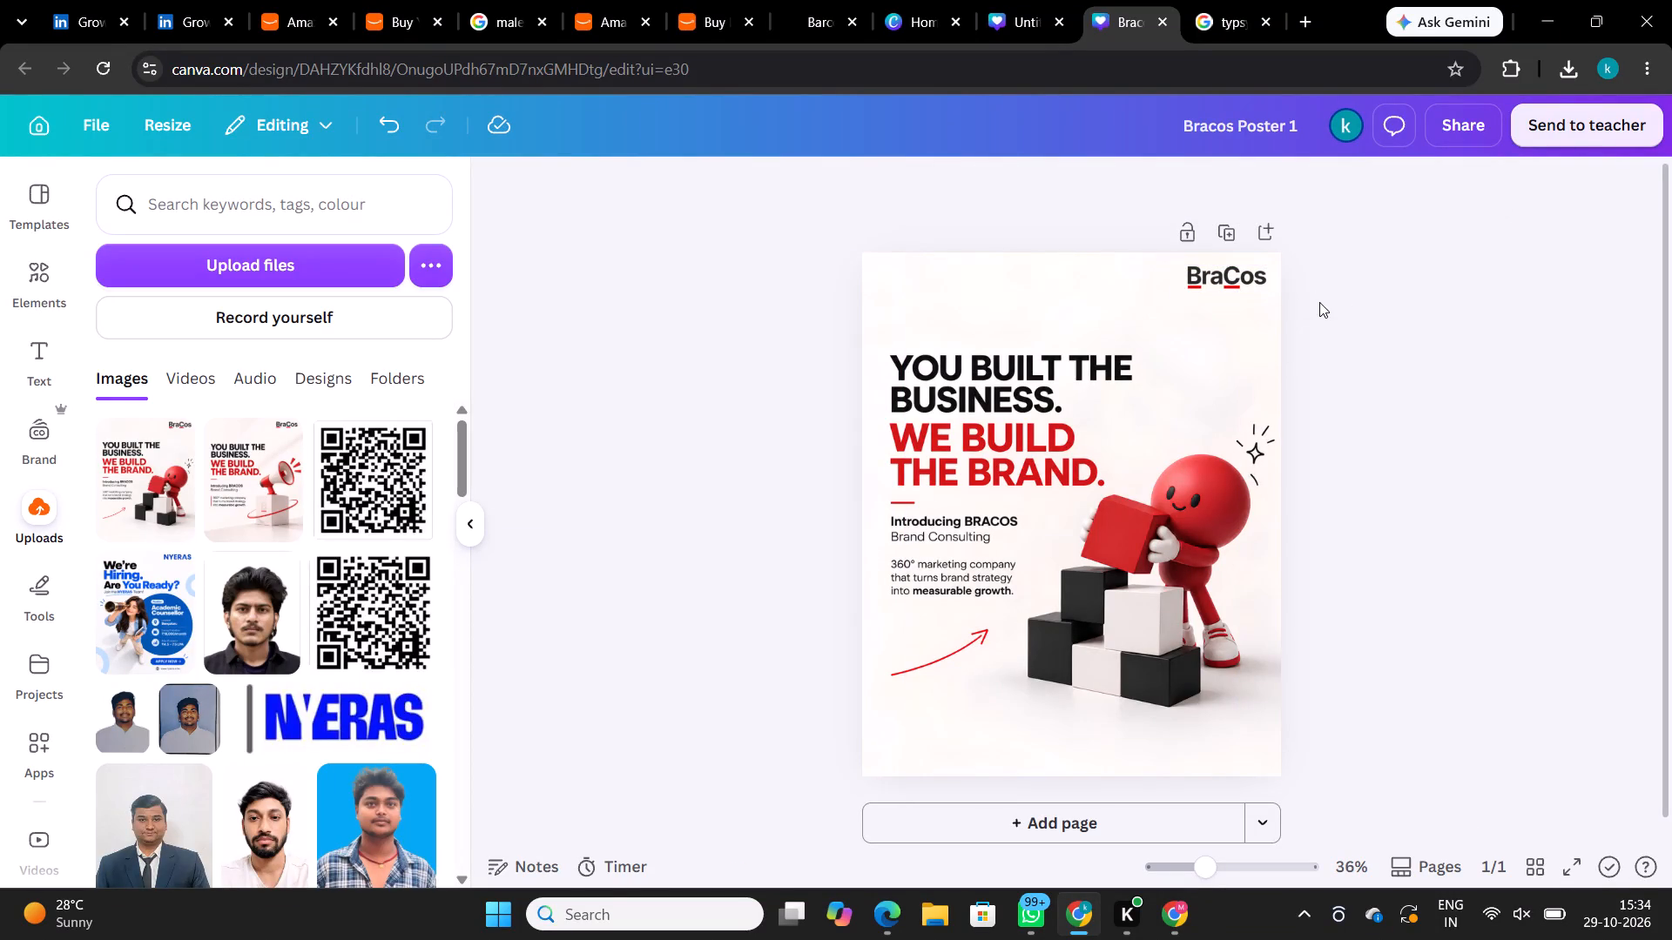
Preview the poster in full screen to check the logo's size and placement, and return to the editor.
left_click(1560, 878)
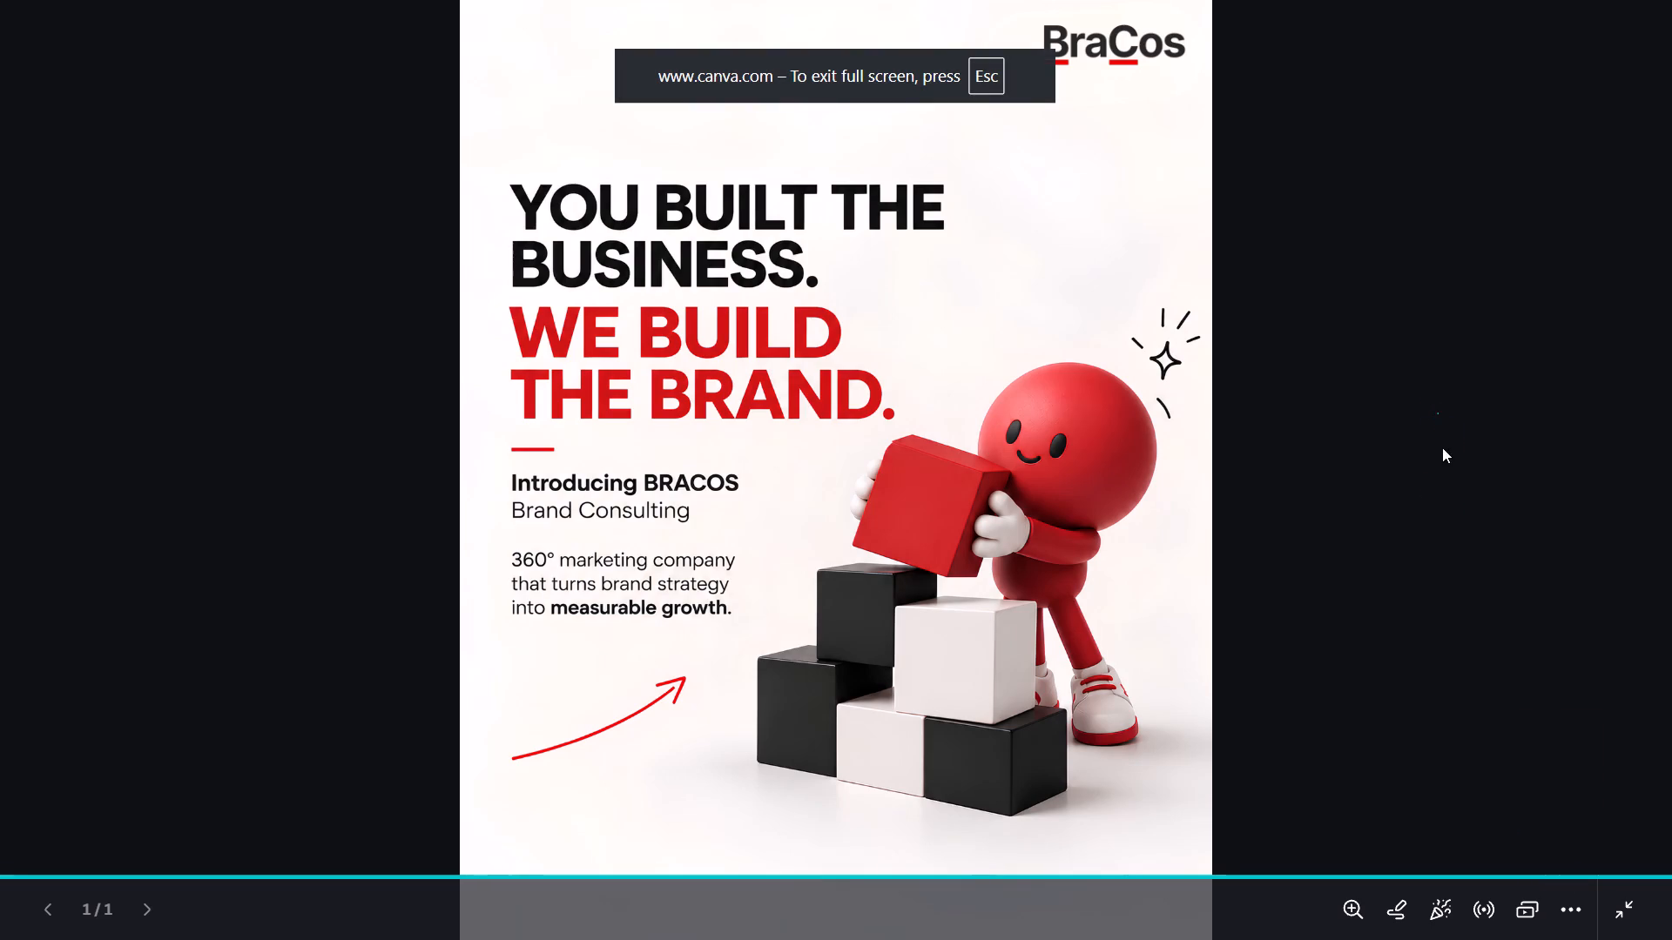
left_click(1624, 907)
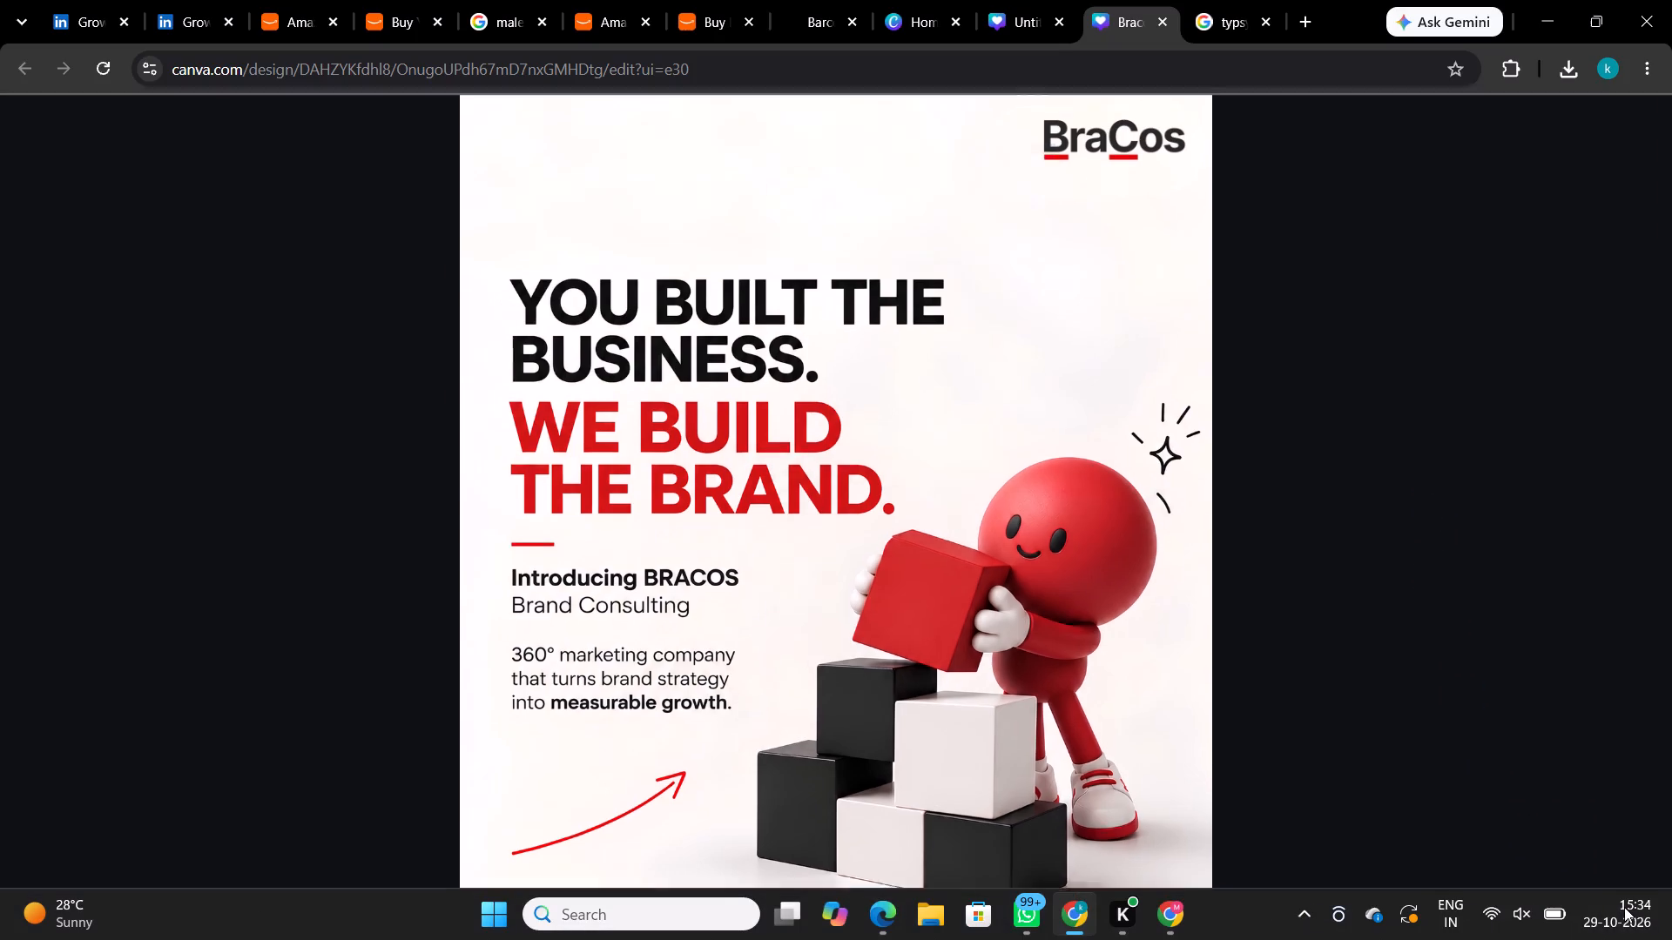
left_click(1493, 465)
Rename the design as Bracos Poster 1 Final.
left_click(1296, 135)
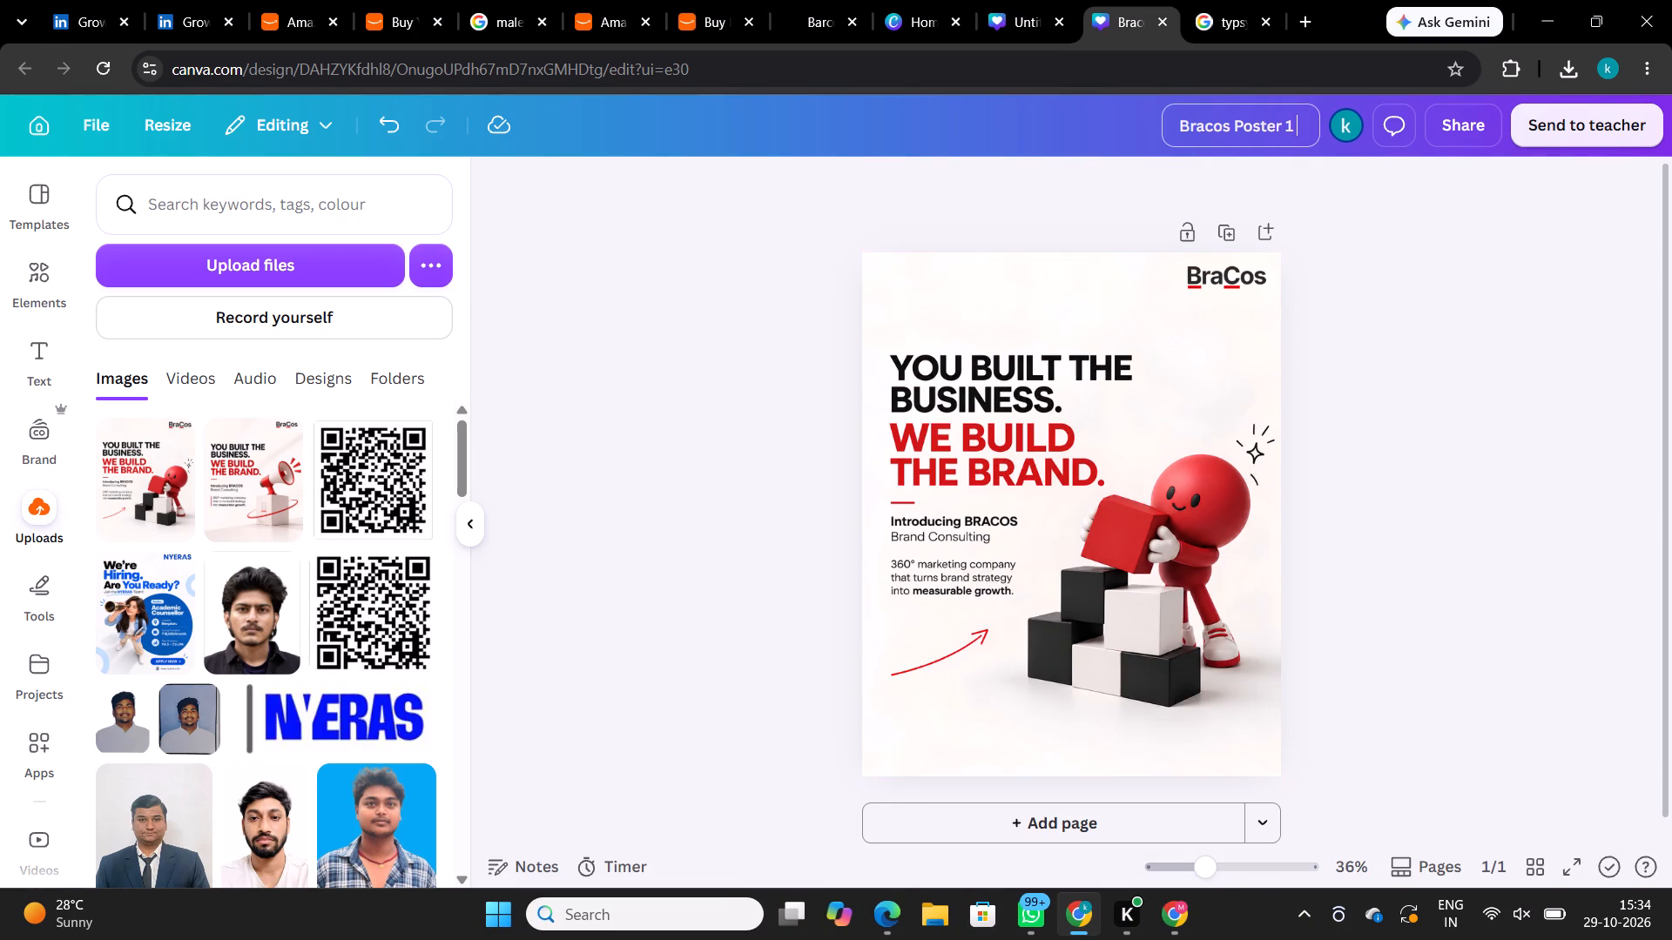
type("inal")
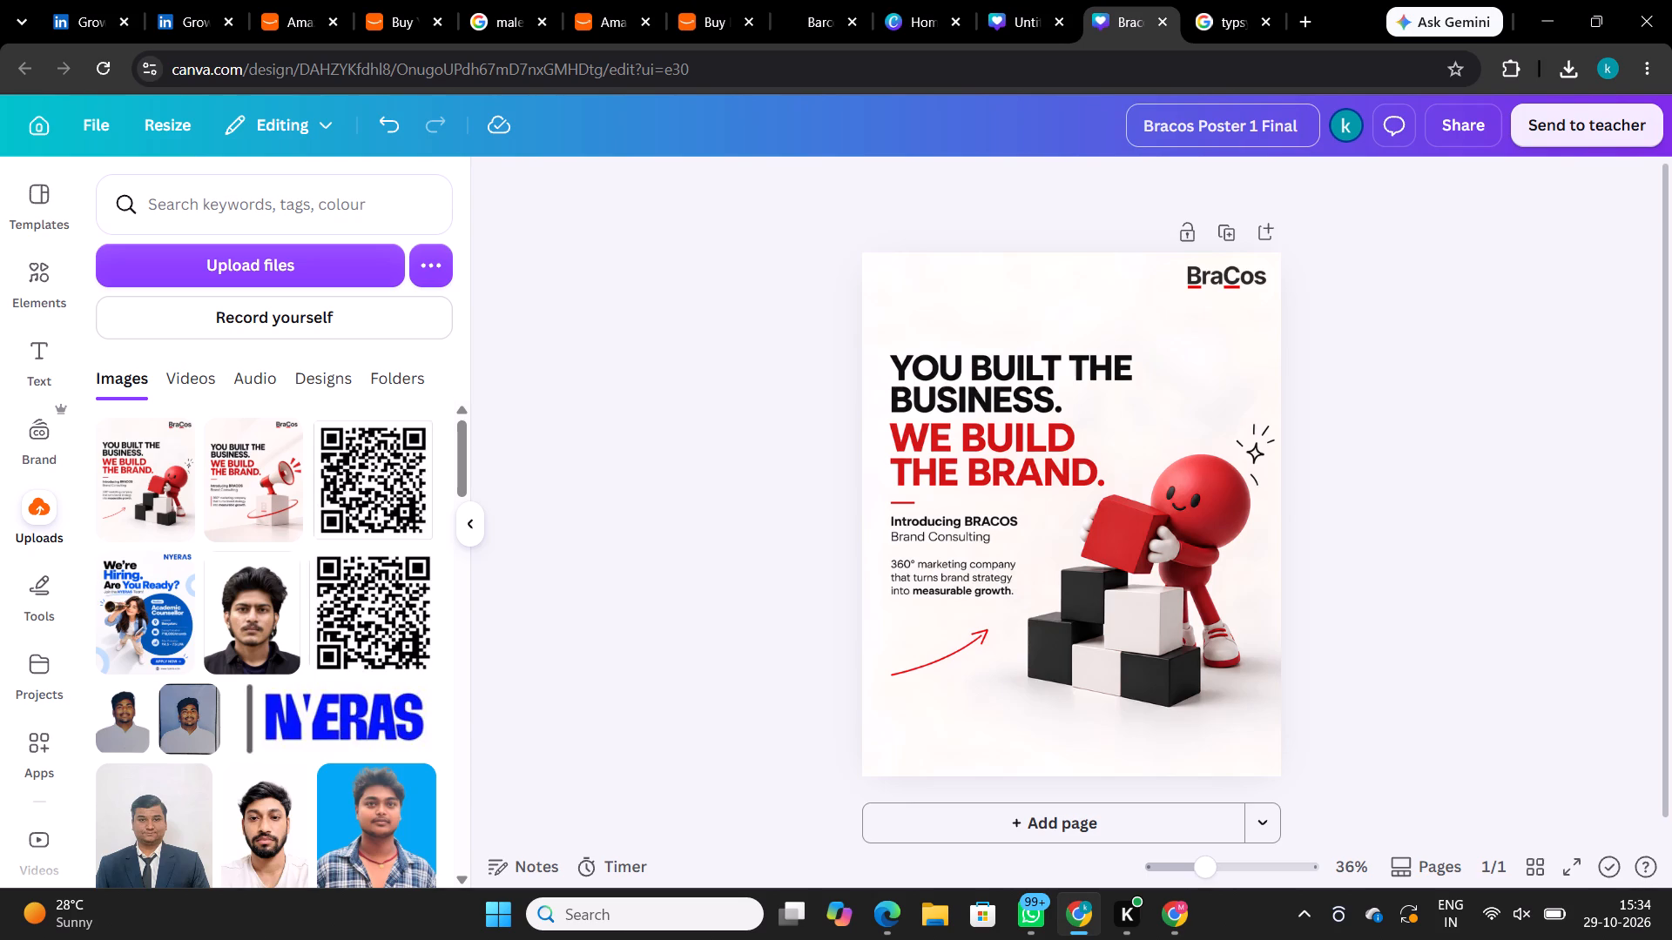
left_click(1493, 346)
Download the poster as a PNG at 1,080 × 1,350 px with High quality.
left_click(1455, 121)
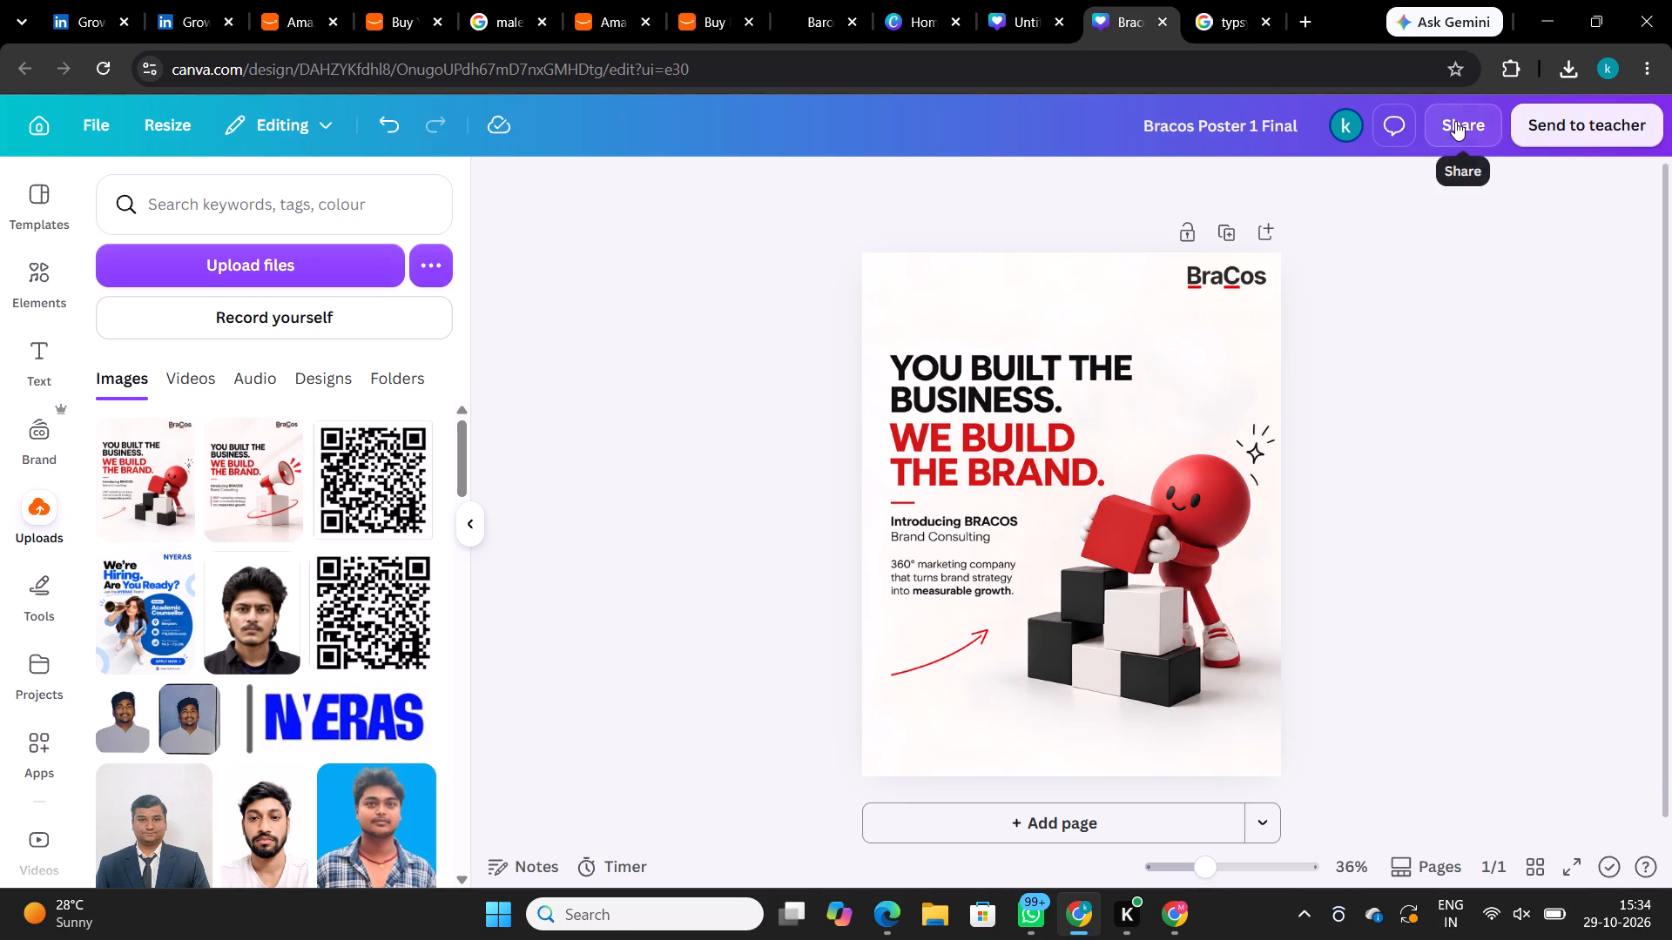
left_click(1272, 641)
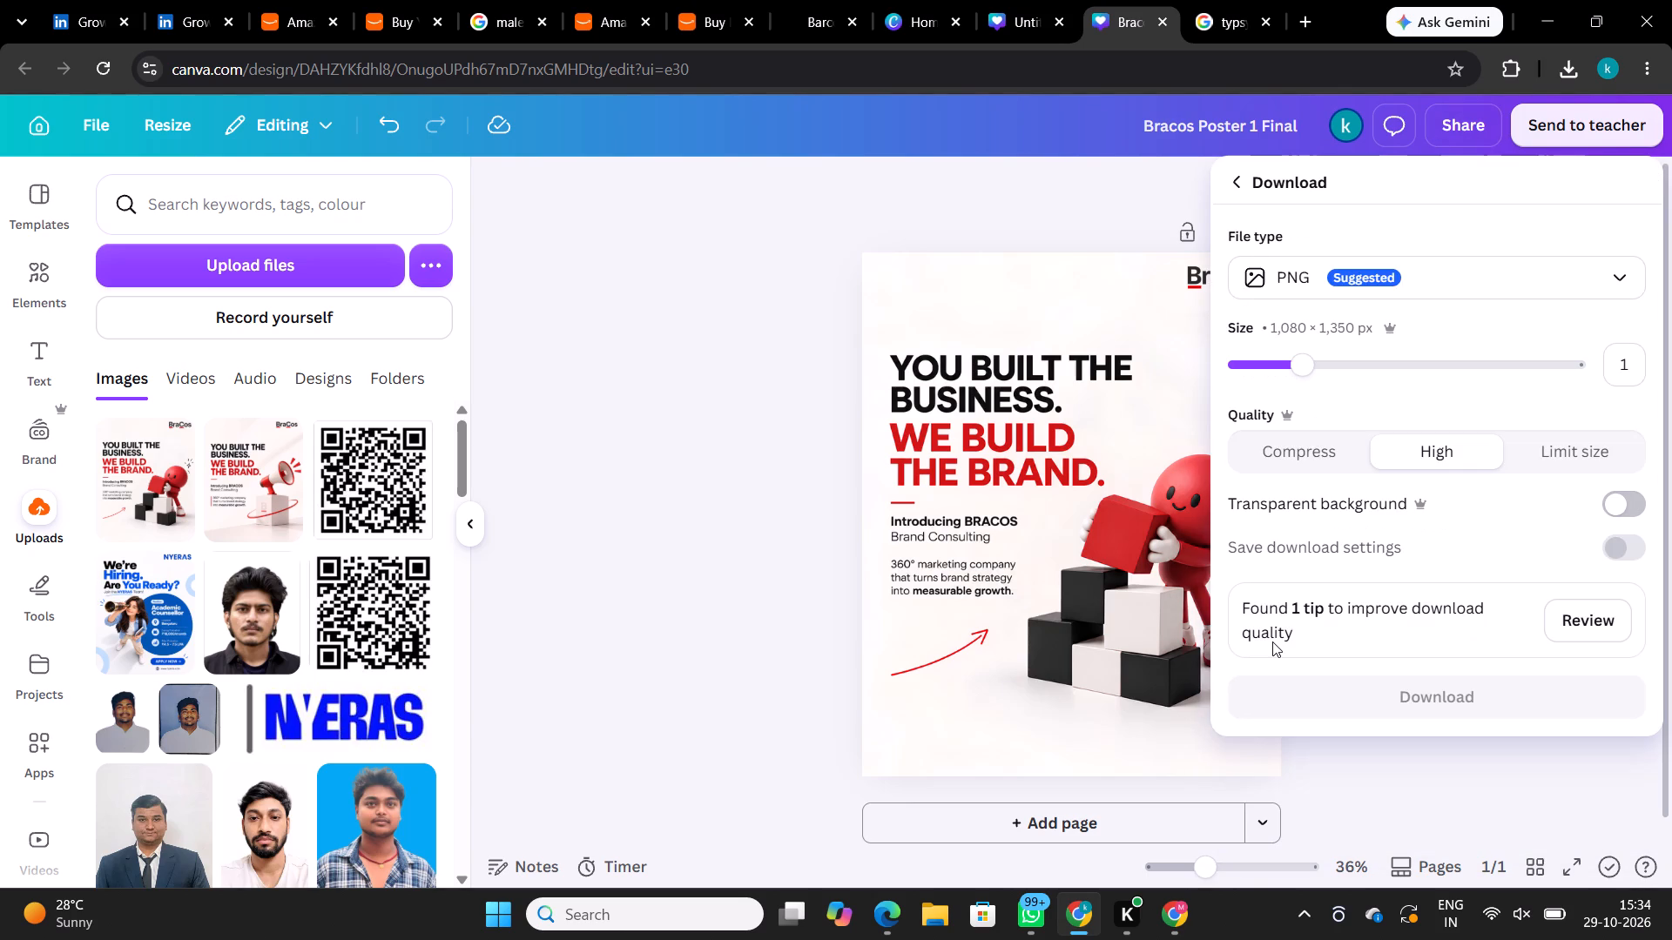
left_click(1385, 698)
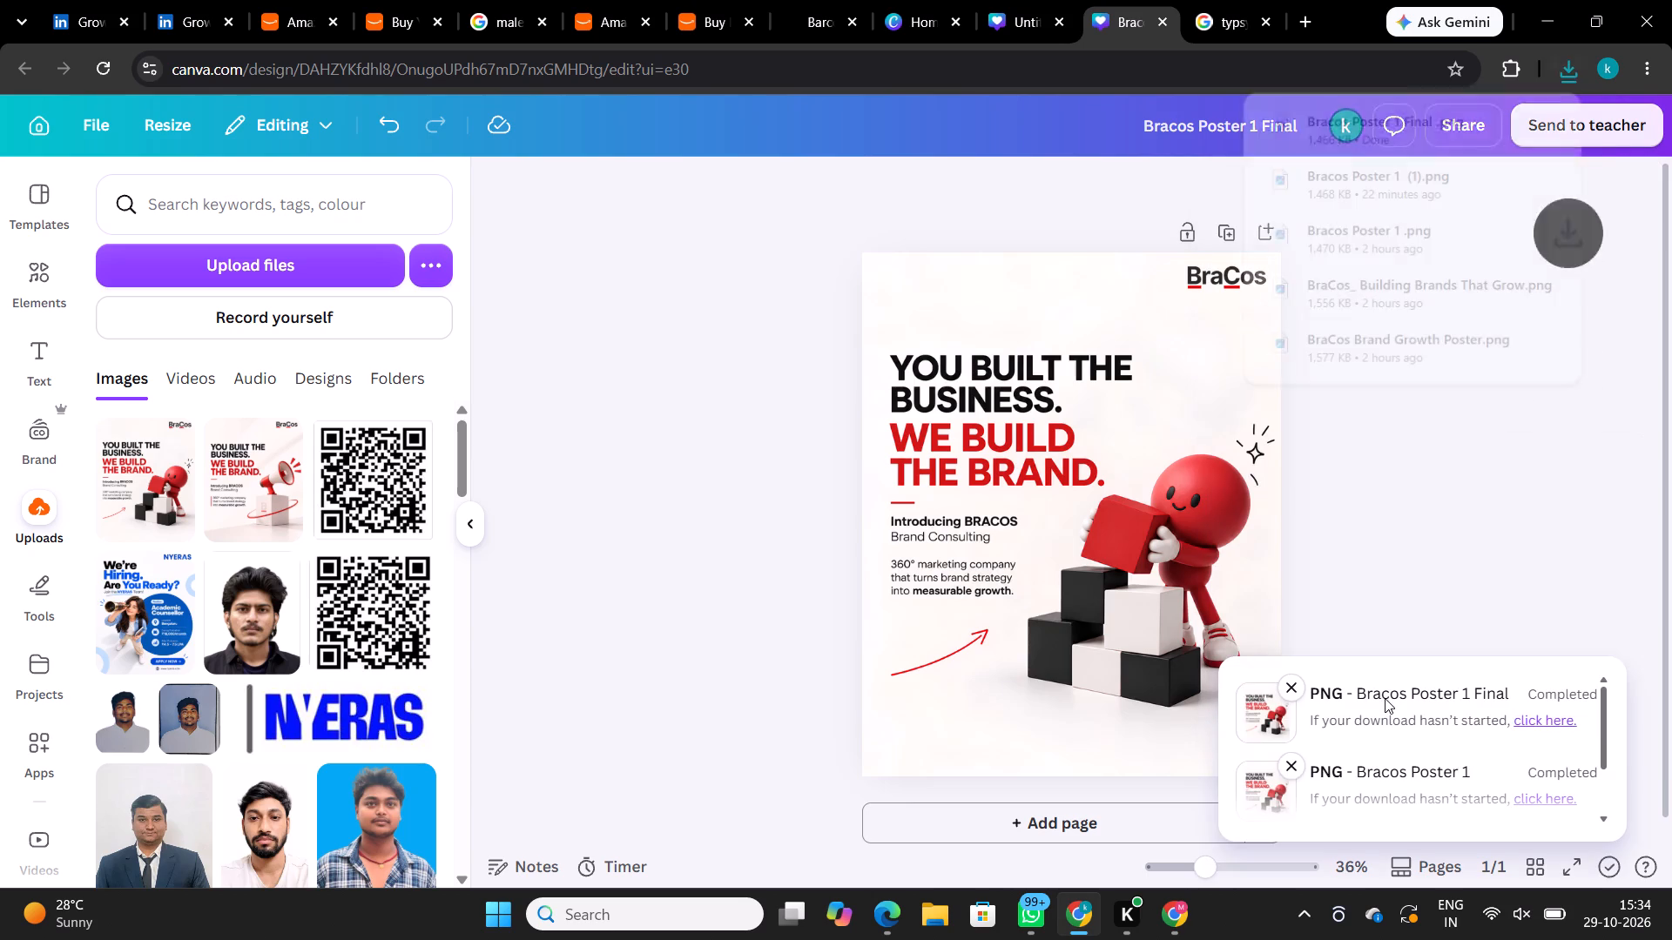
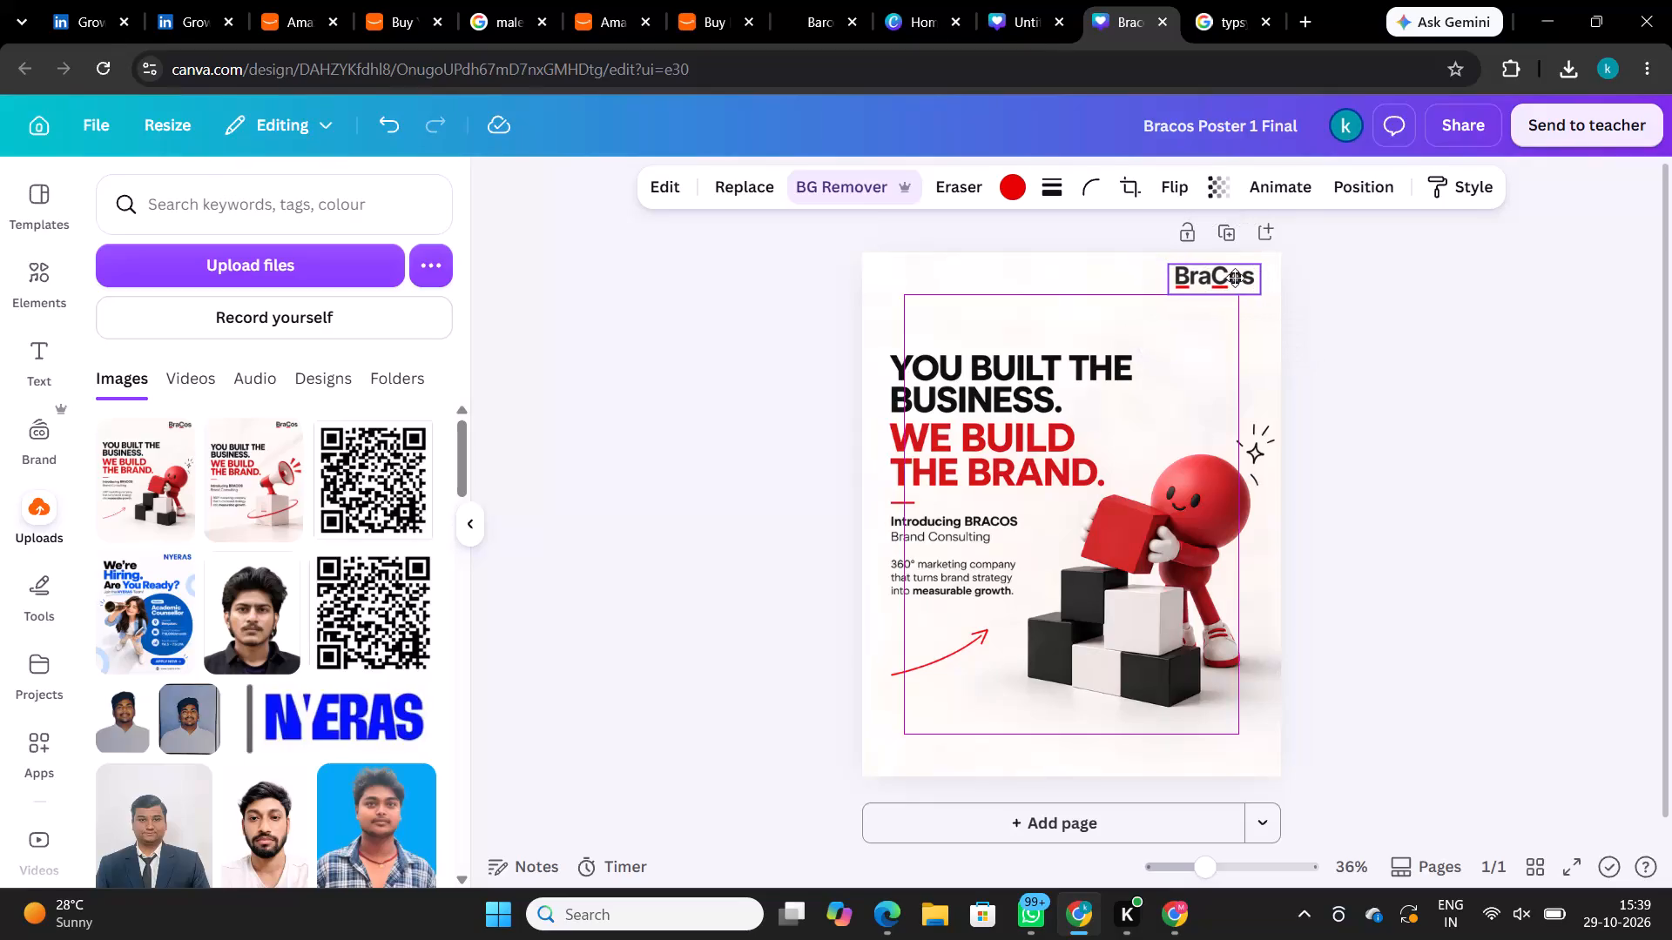
Fine-tune the BraCos logo's horizontal position, nudging it slightly closer to the poster's right edge, and leave it deselected.
left_click(1338, 323)
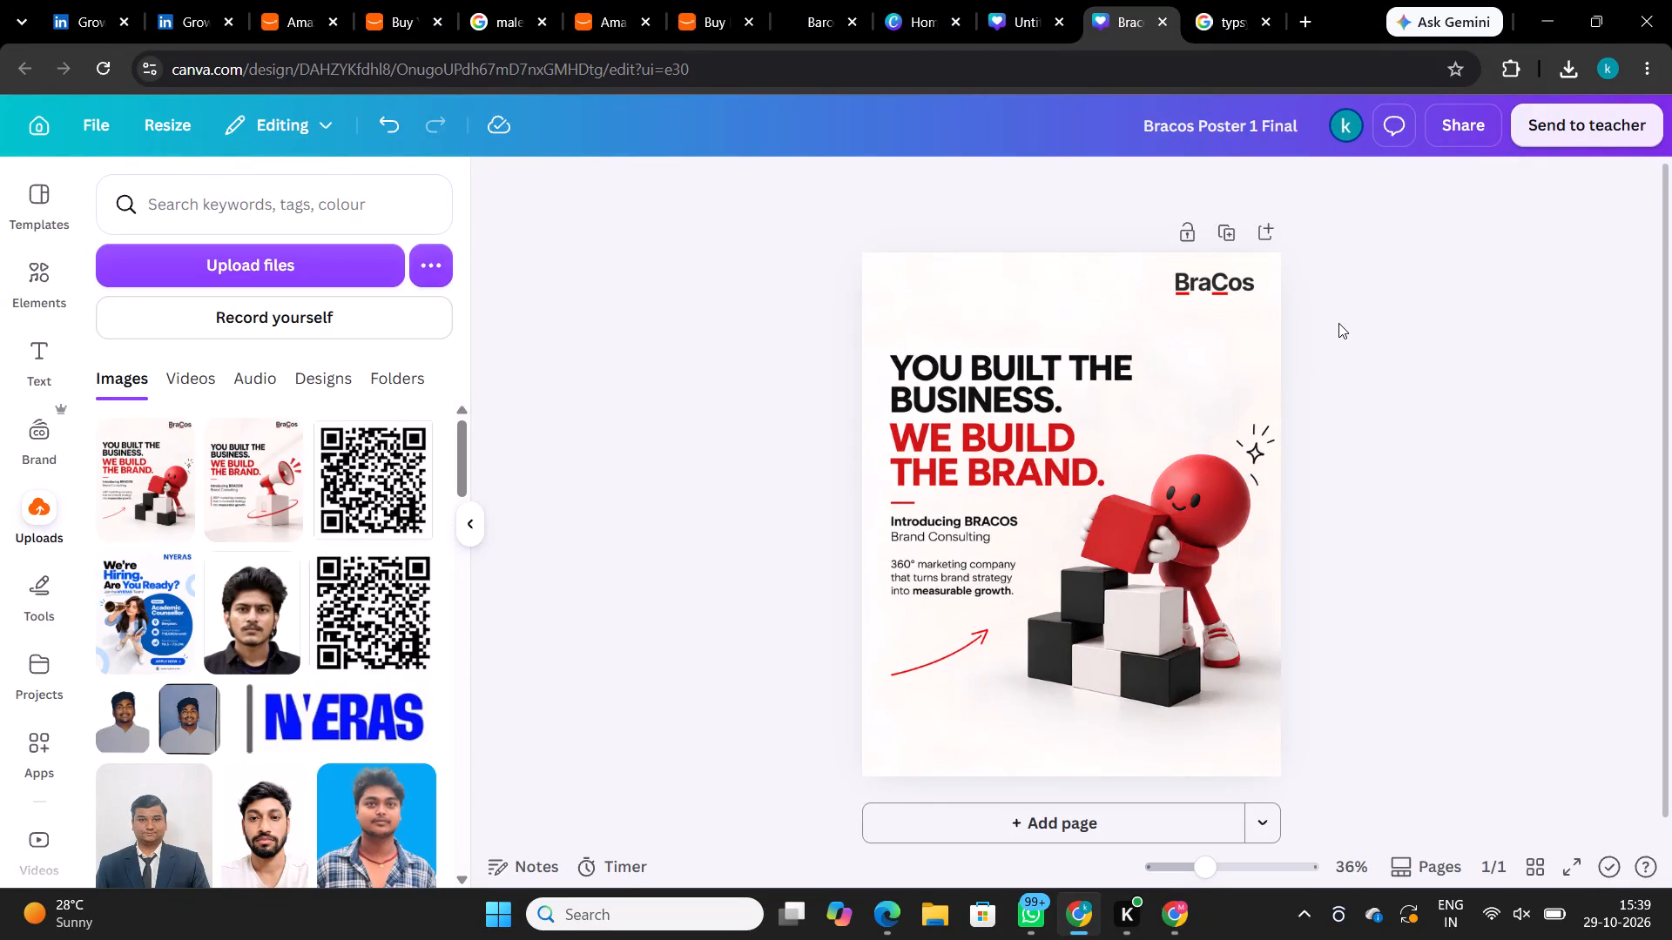
left_click(1213, 276)
key("Left")
key("Left")
key("Left")
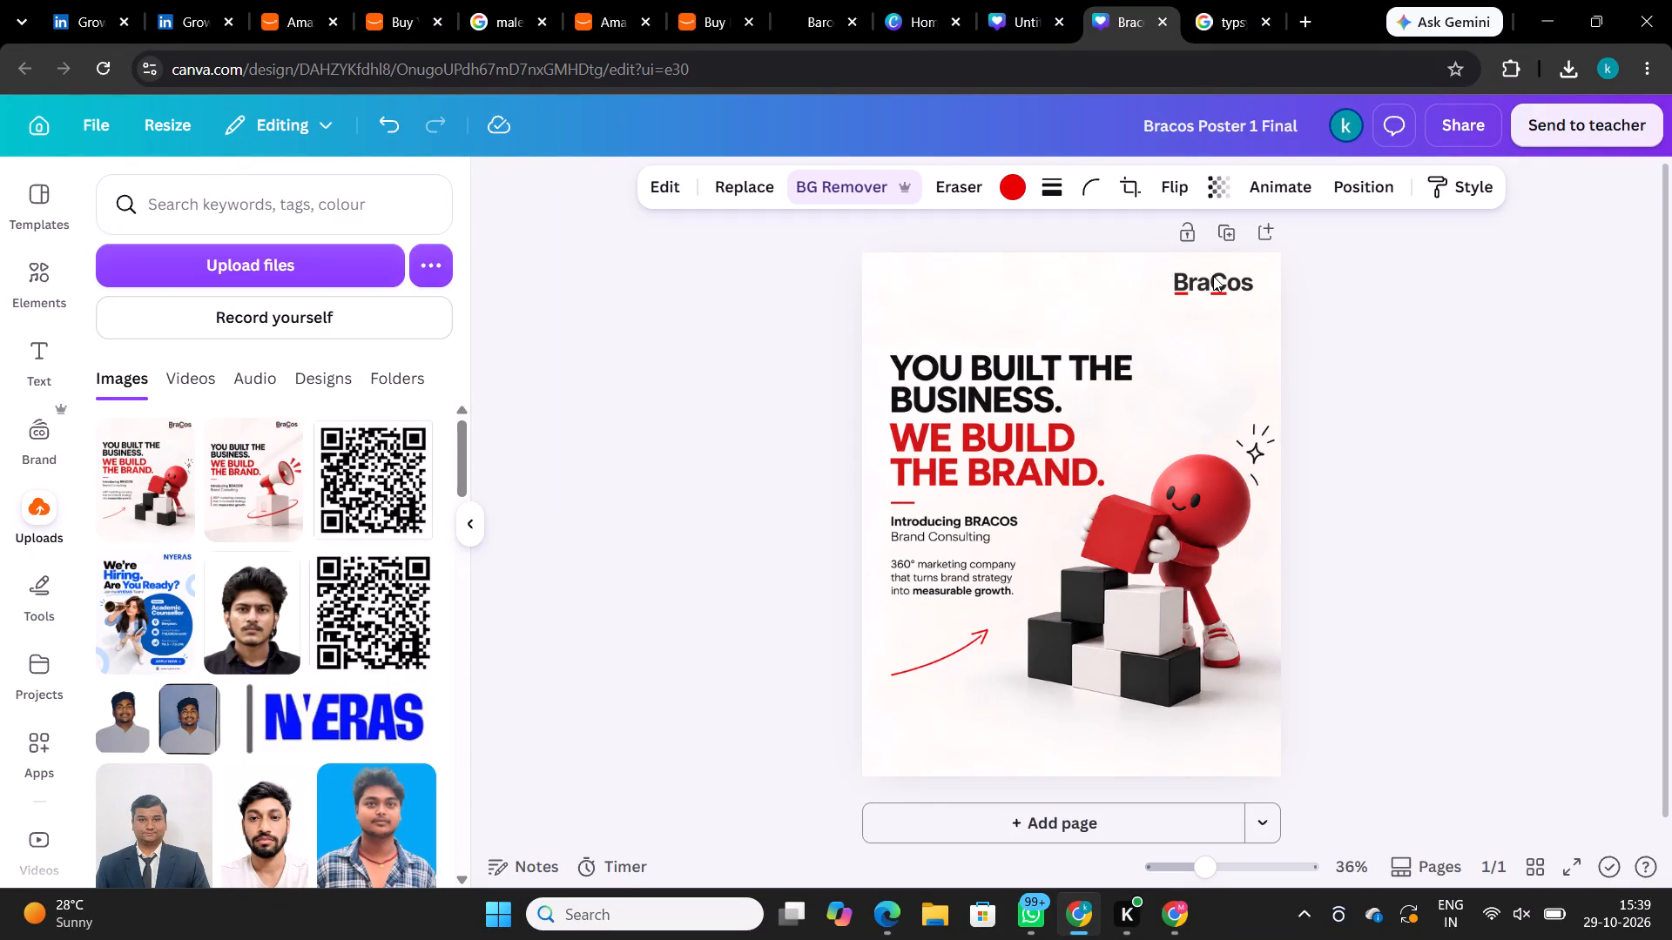
key("Left")
left_click(1213, 276)
key("Right")
key("Right")
key("Right")
key("Right")
key("Right")
key("Right")
key("Right")
left_click(1442, 303)
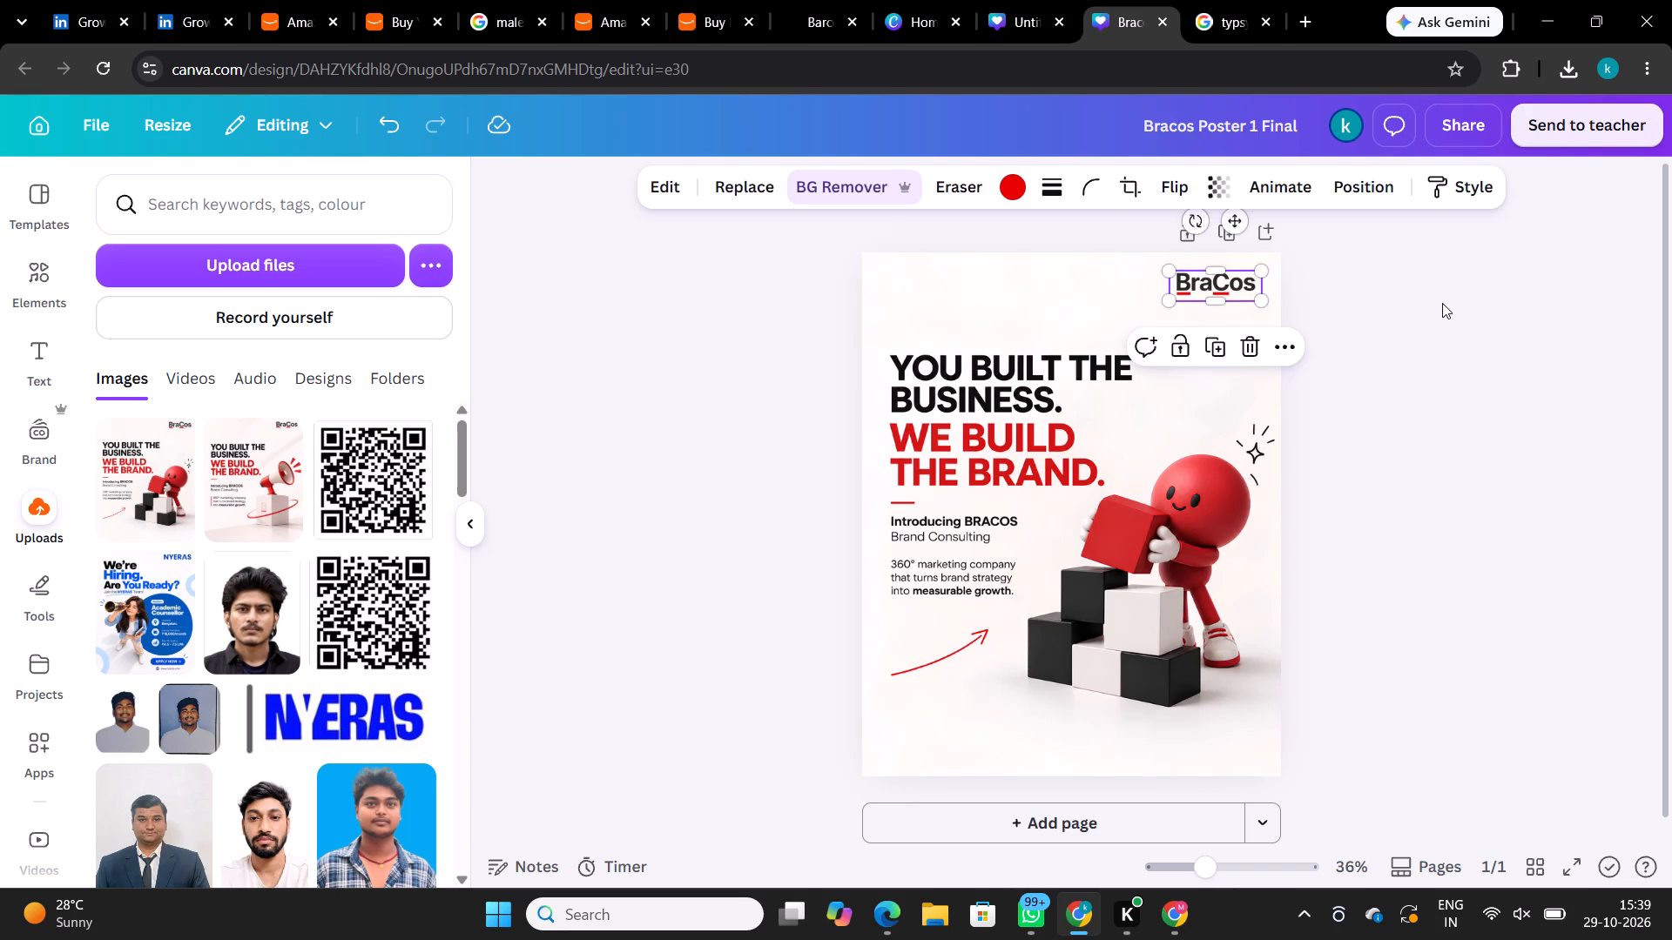
left_click(1217, 276)
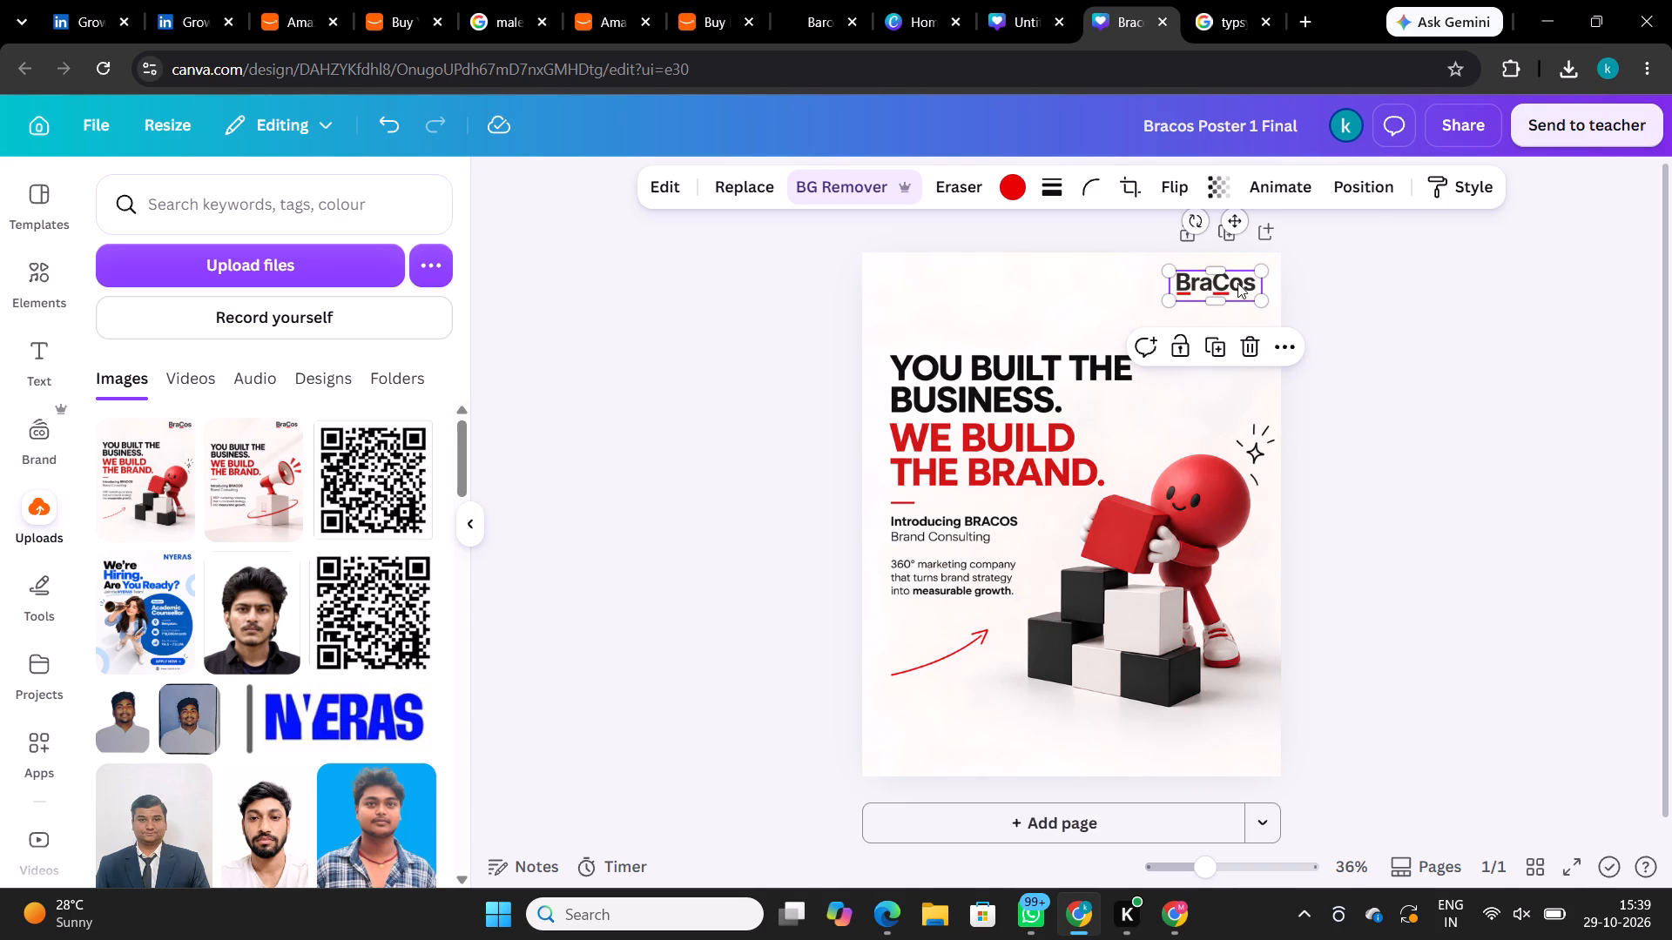
left_click(1237, 283)
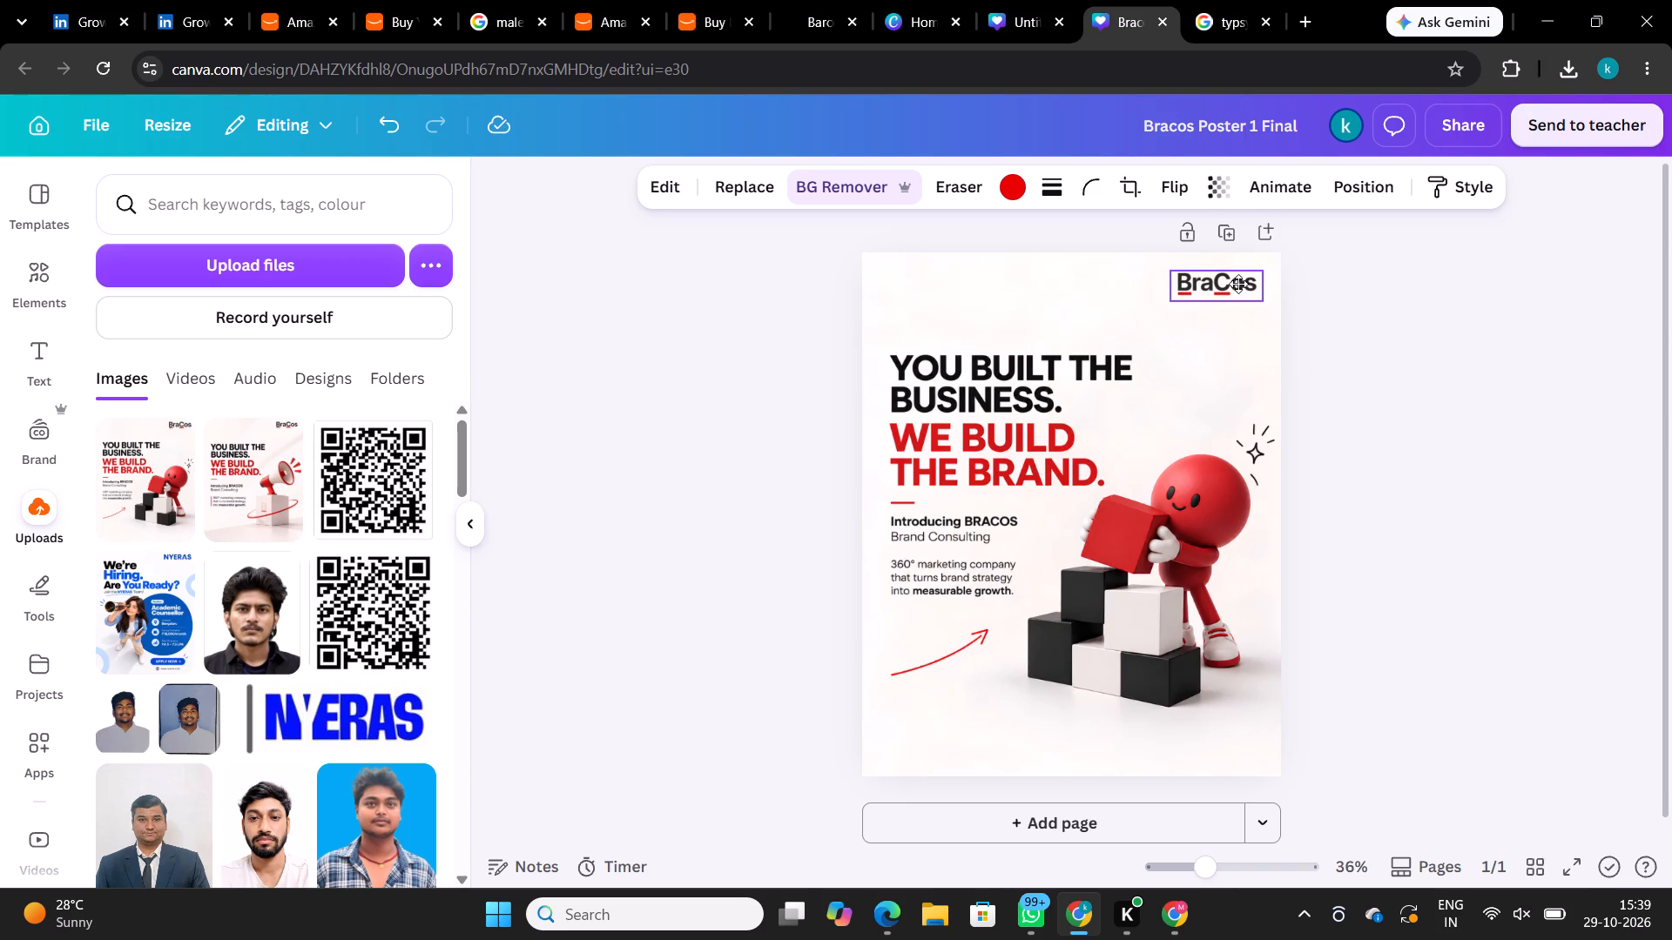
left_click(1376, 311)
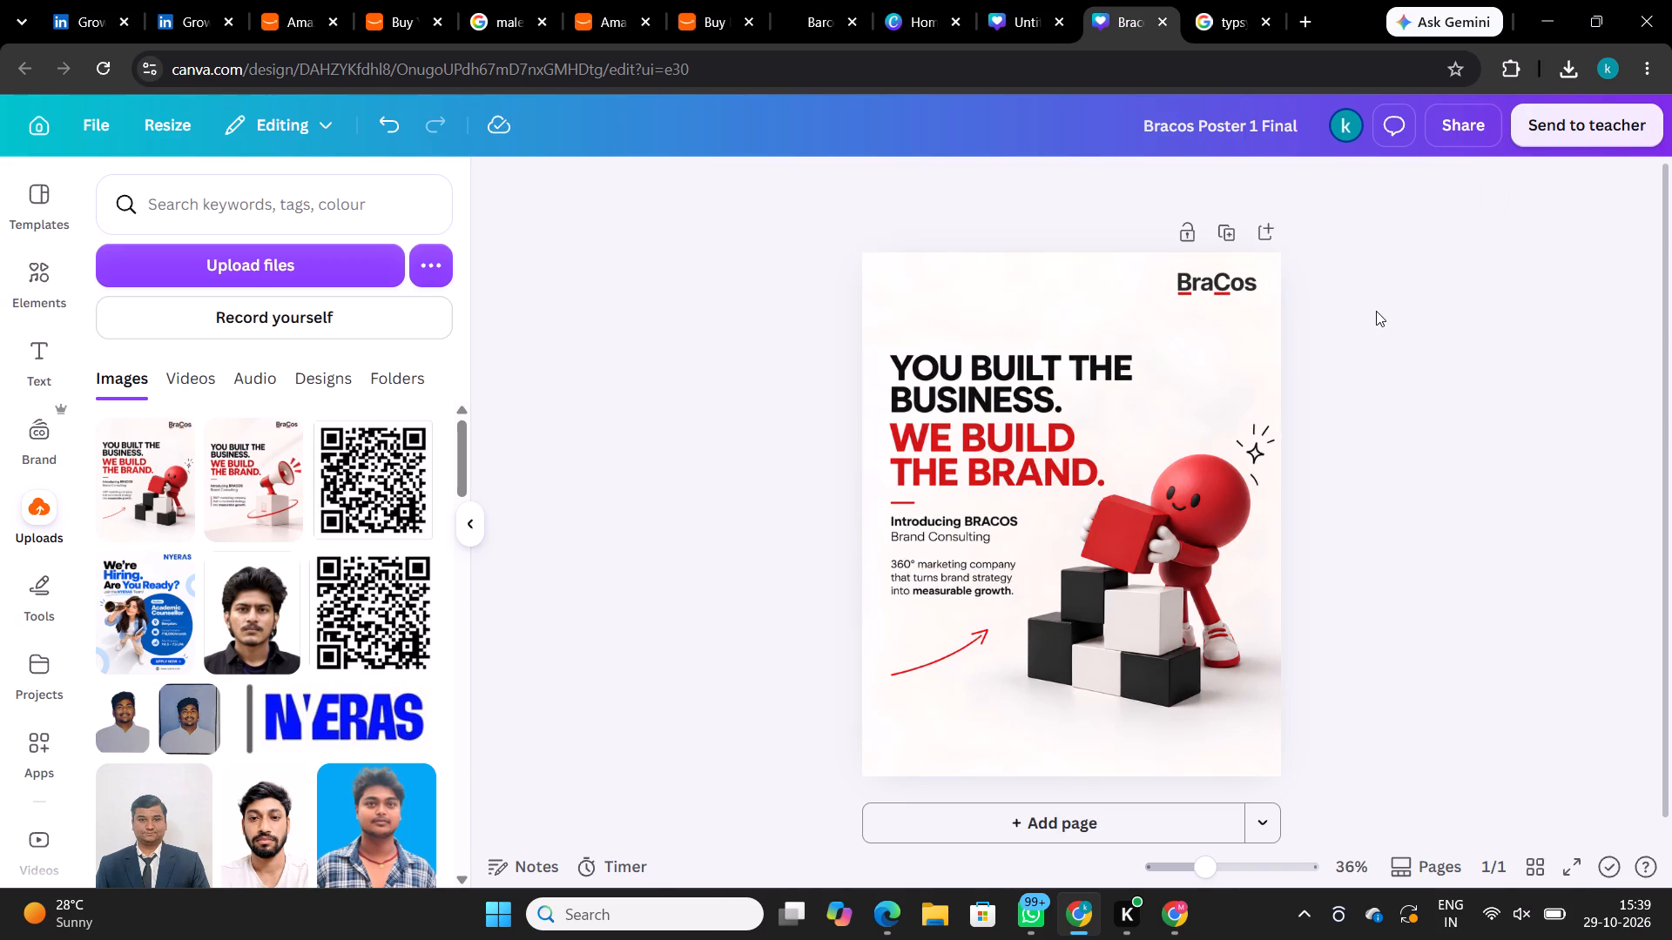
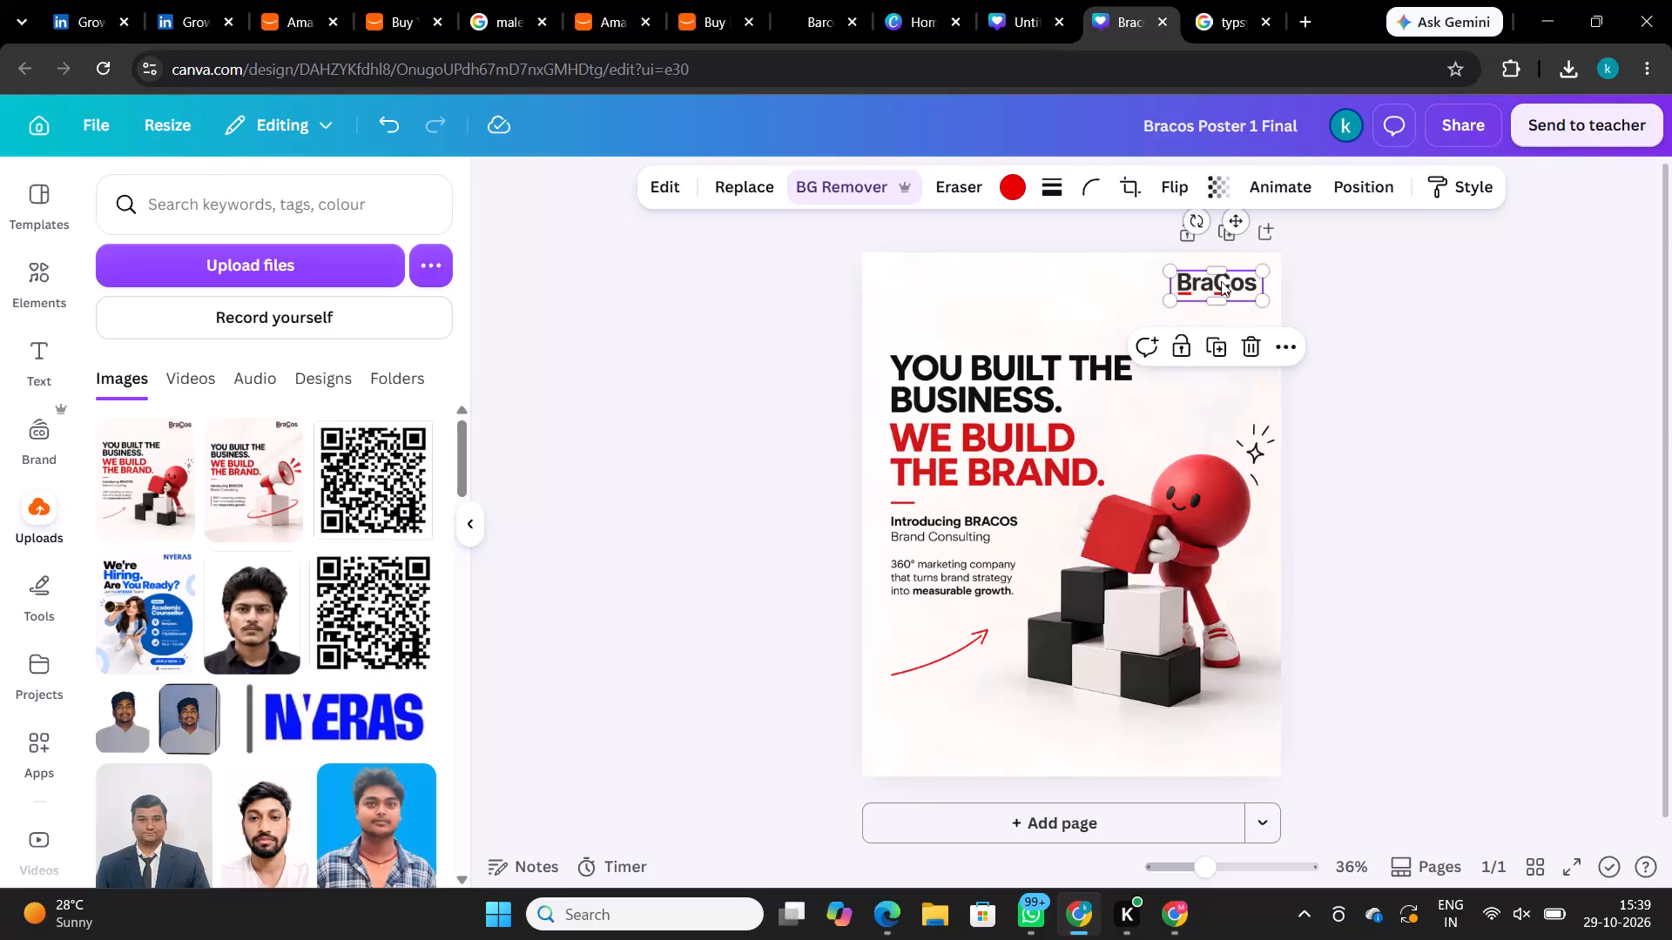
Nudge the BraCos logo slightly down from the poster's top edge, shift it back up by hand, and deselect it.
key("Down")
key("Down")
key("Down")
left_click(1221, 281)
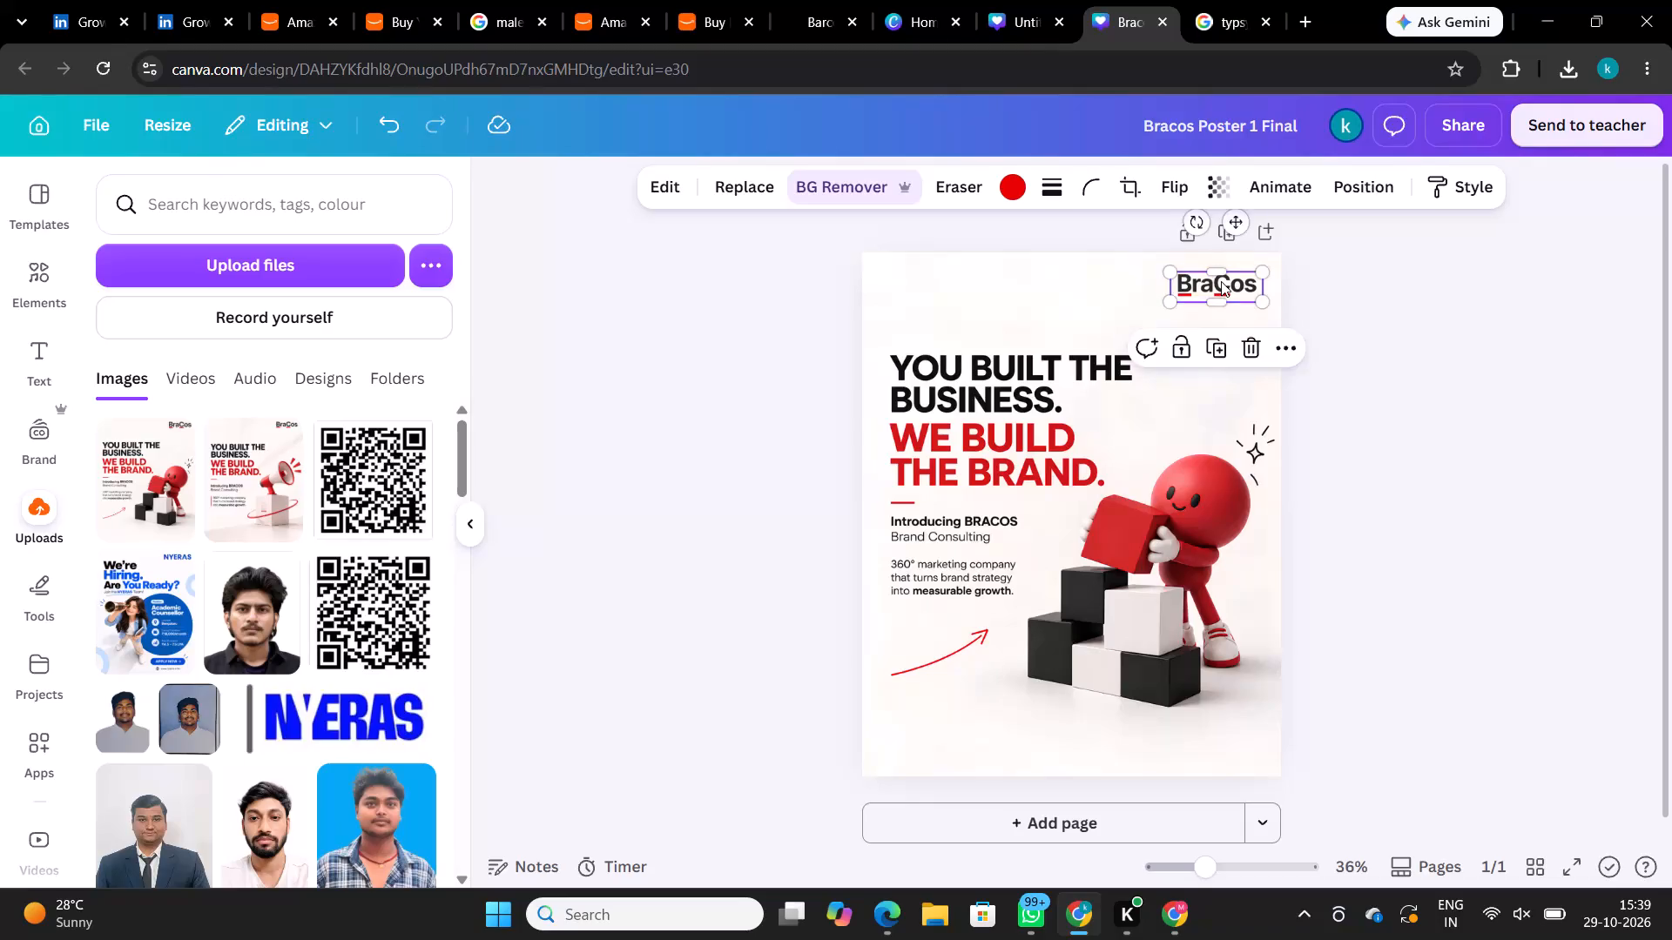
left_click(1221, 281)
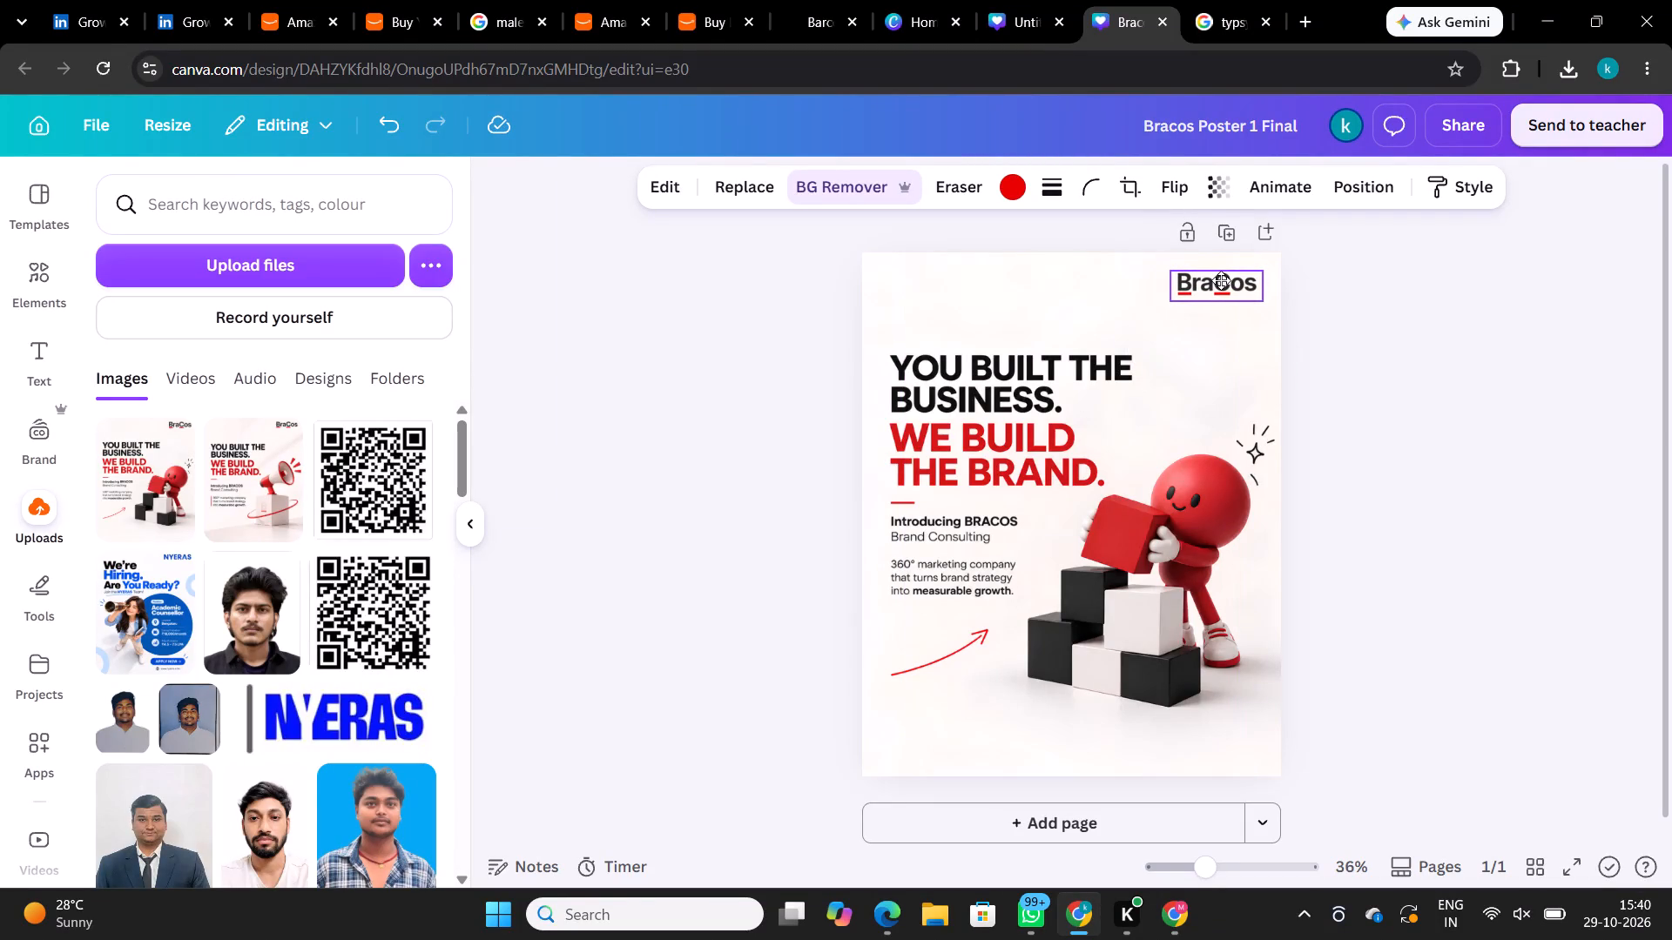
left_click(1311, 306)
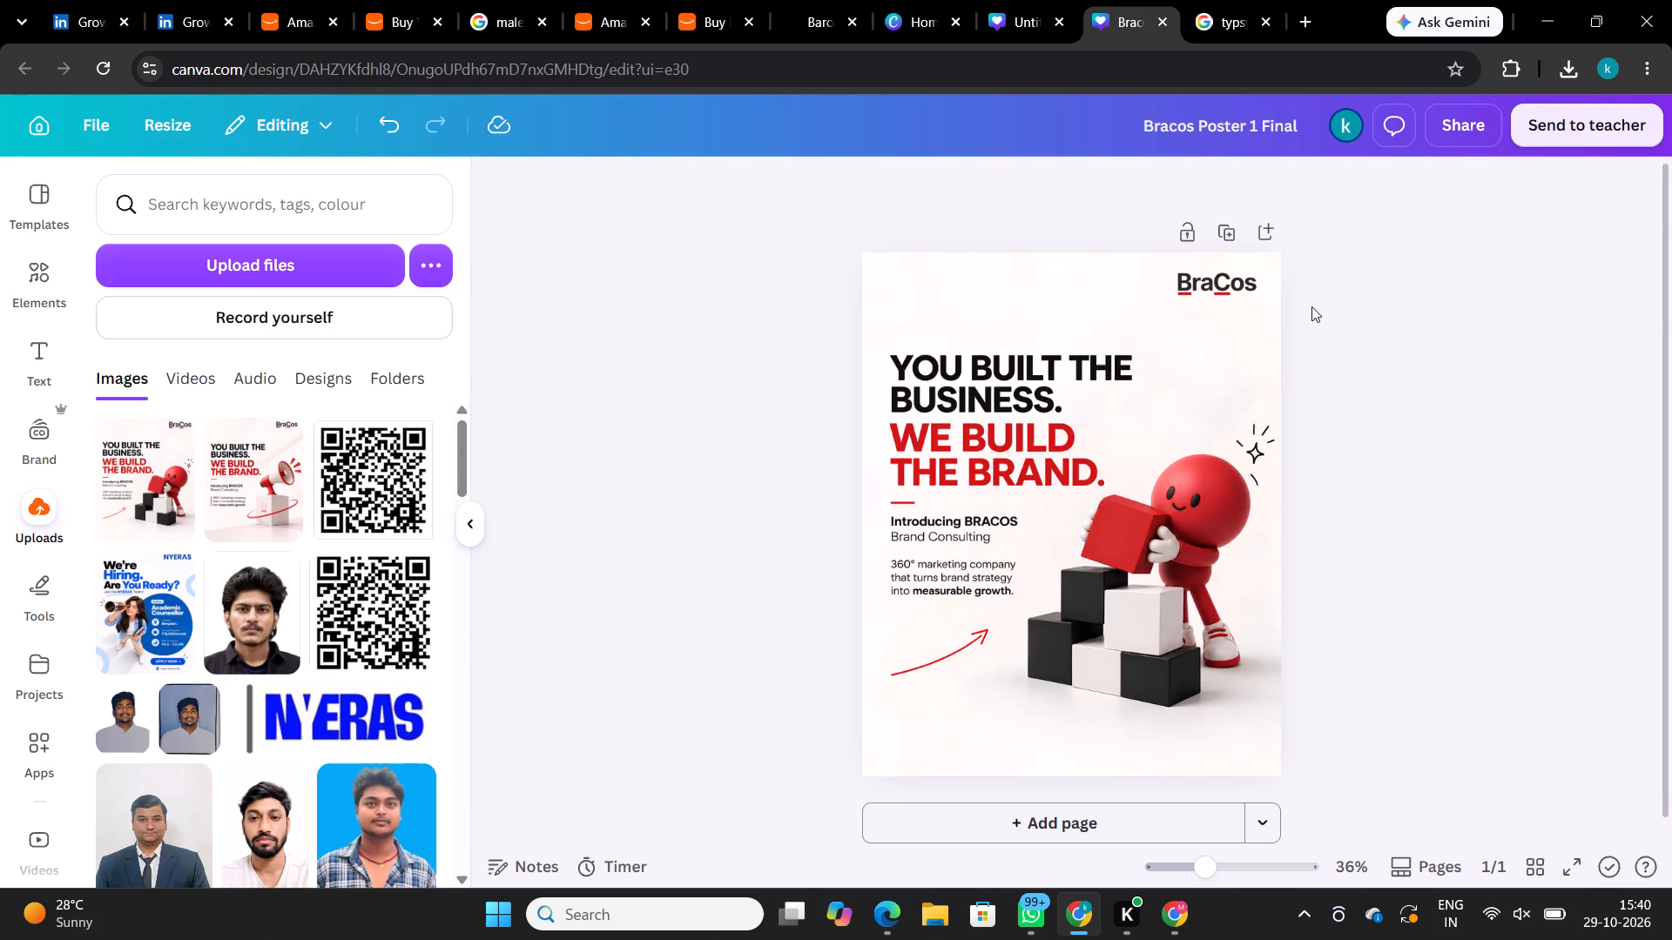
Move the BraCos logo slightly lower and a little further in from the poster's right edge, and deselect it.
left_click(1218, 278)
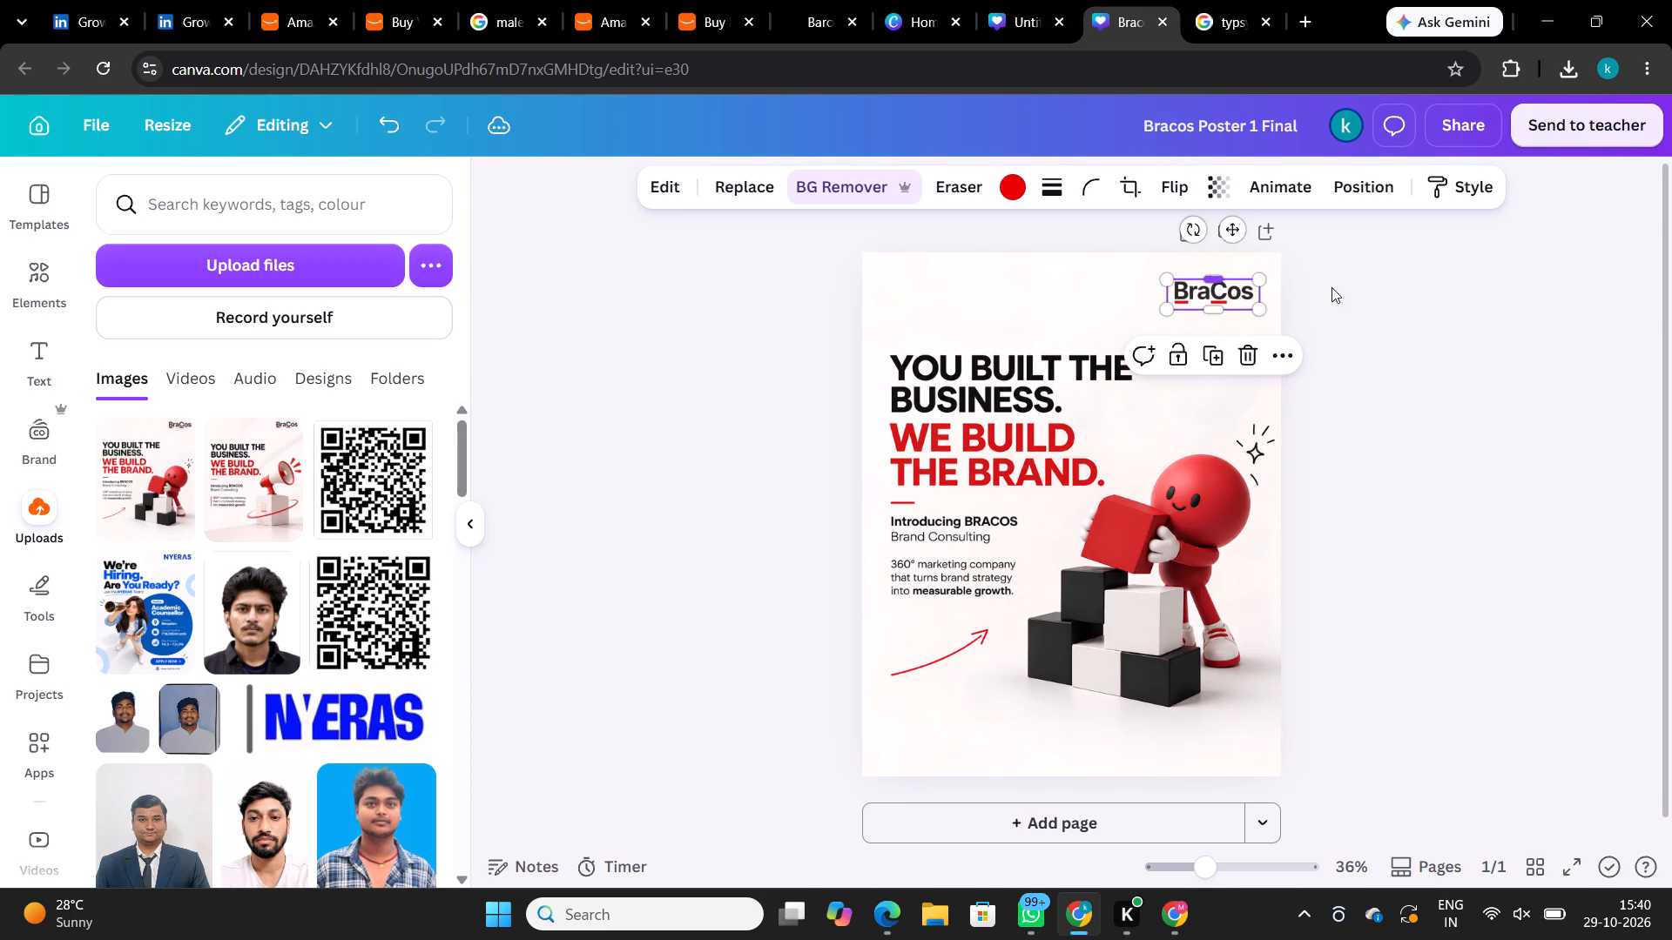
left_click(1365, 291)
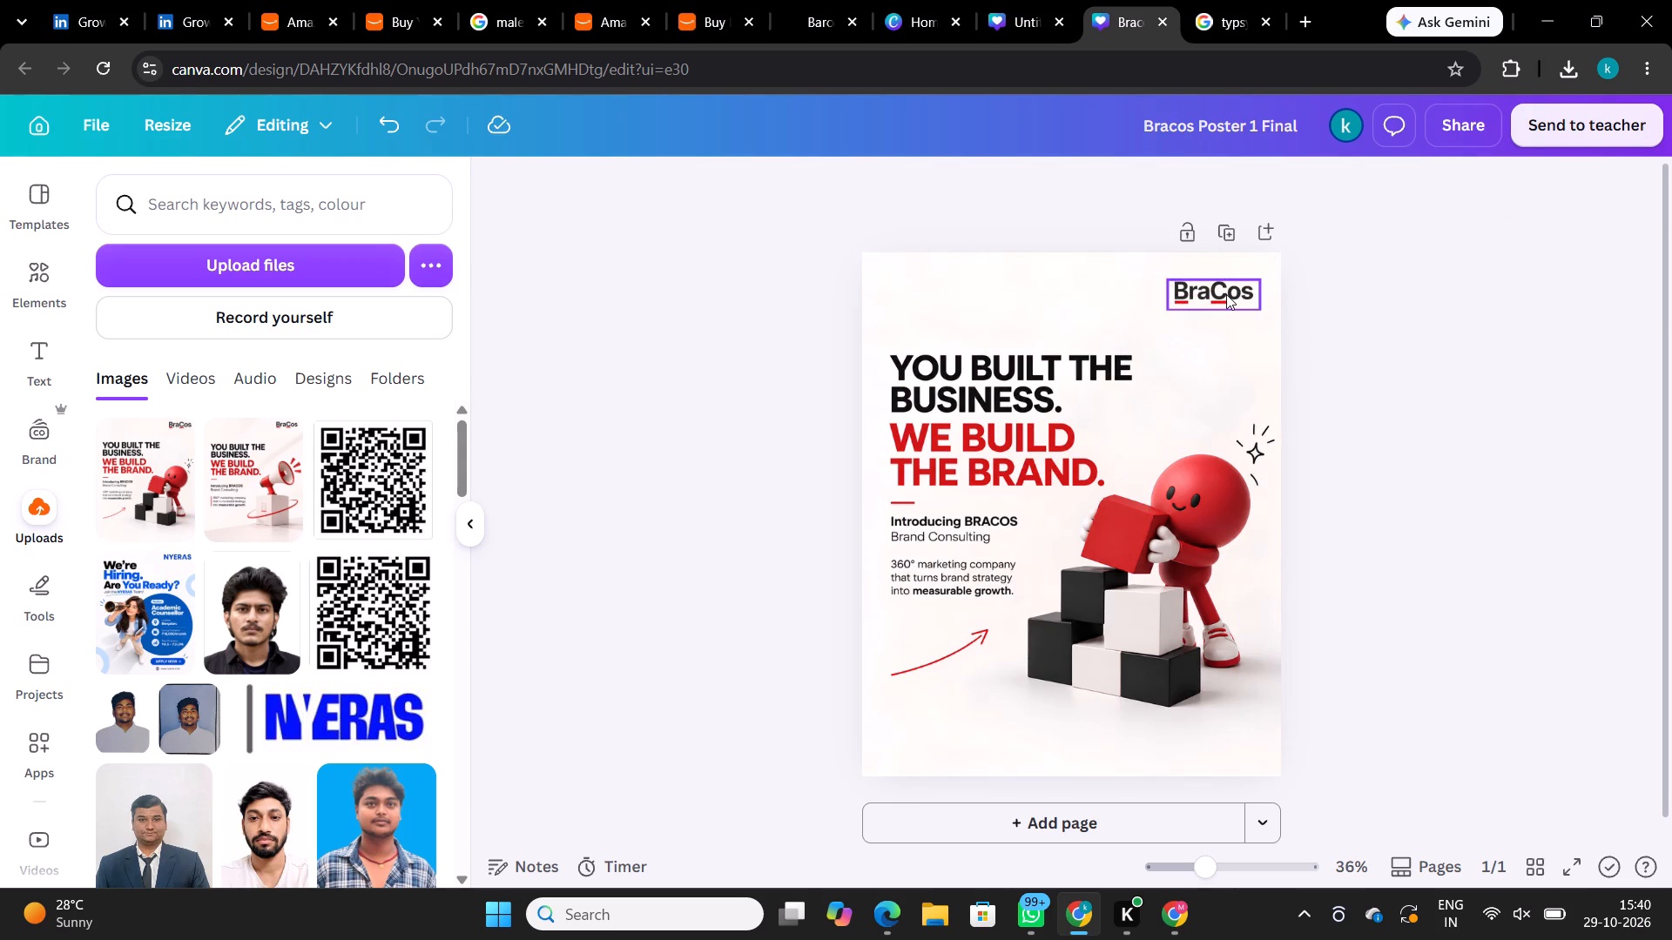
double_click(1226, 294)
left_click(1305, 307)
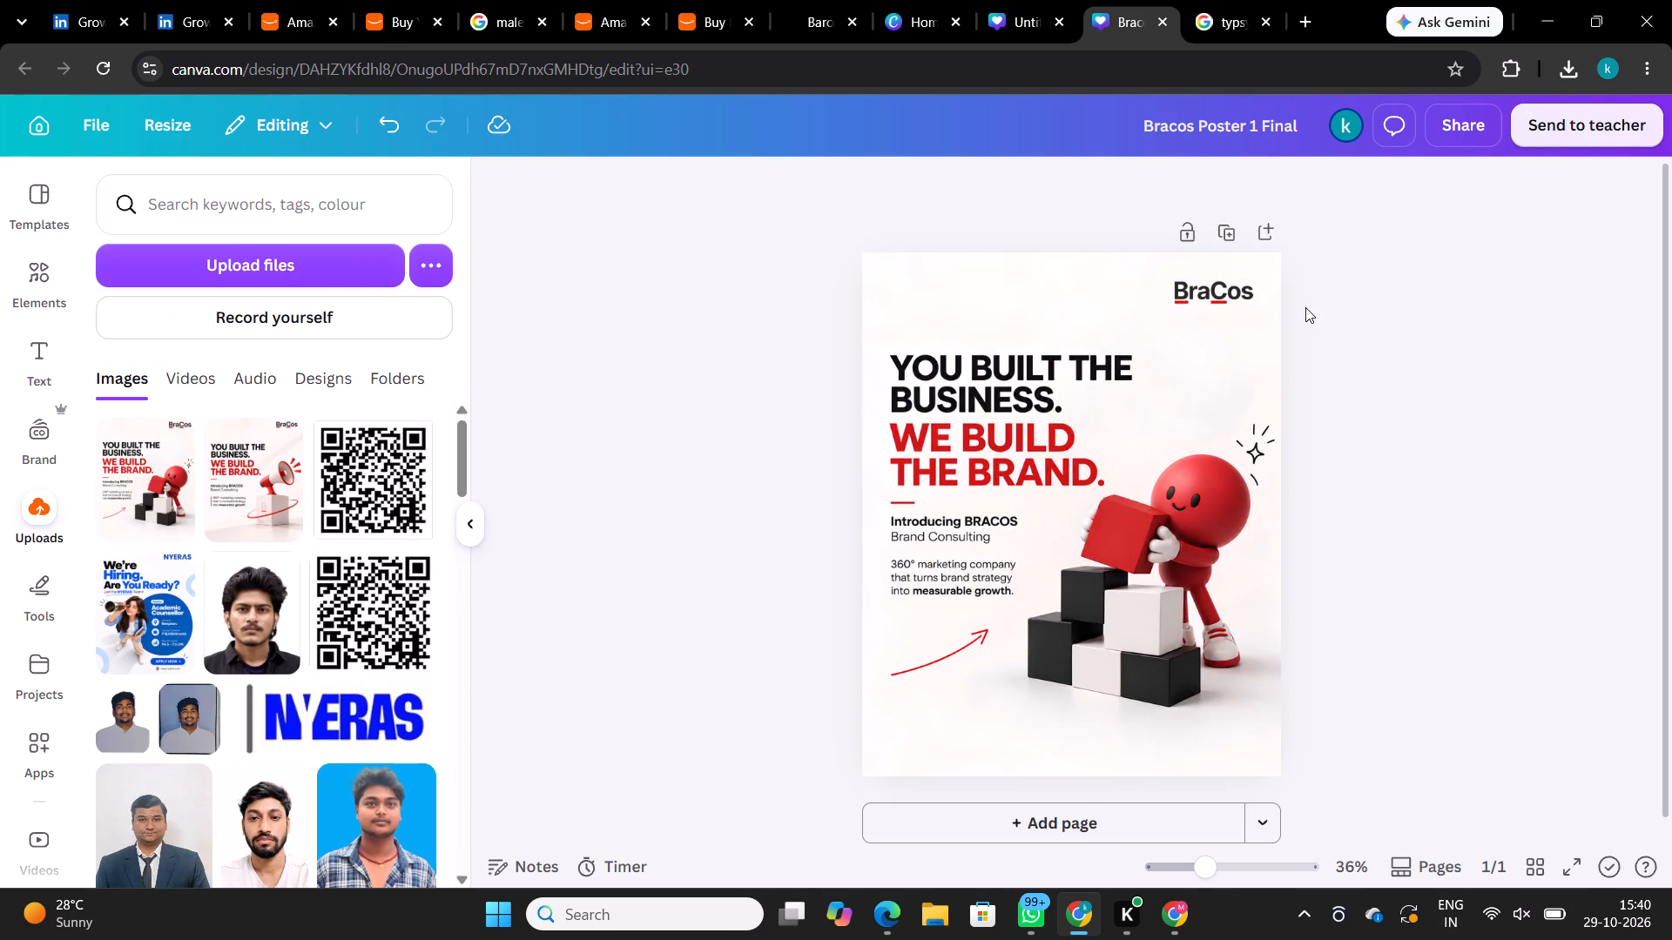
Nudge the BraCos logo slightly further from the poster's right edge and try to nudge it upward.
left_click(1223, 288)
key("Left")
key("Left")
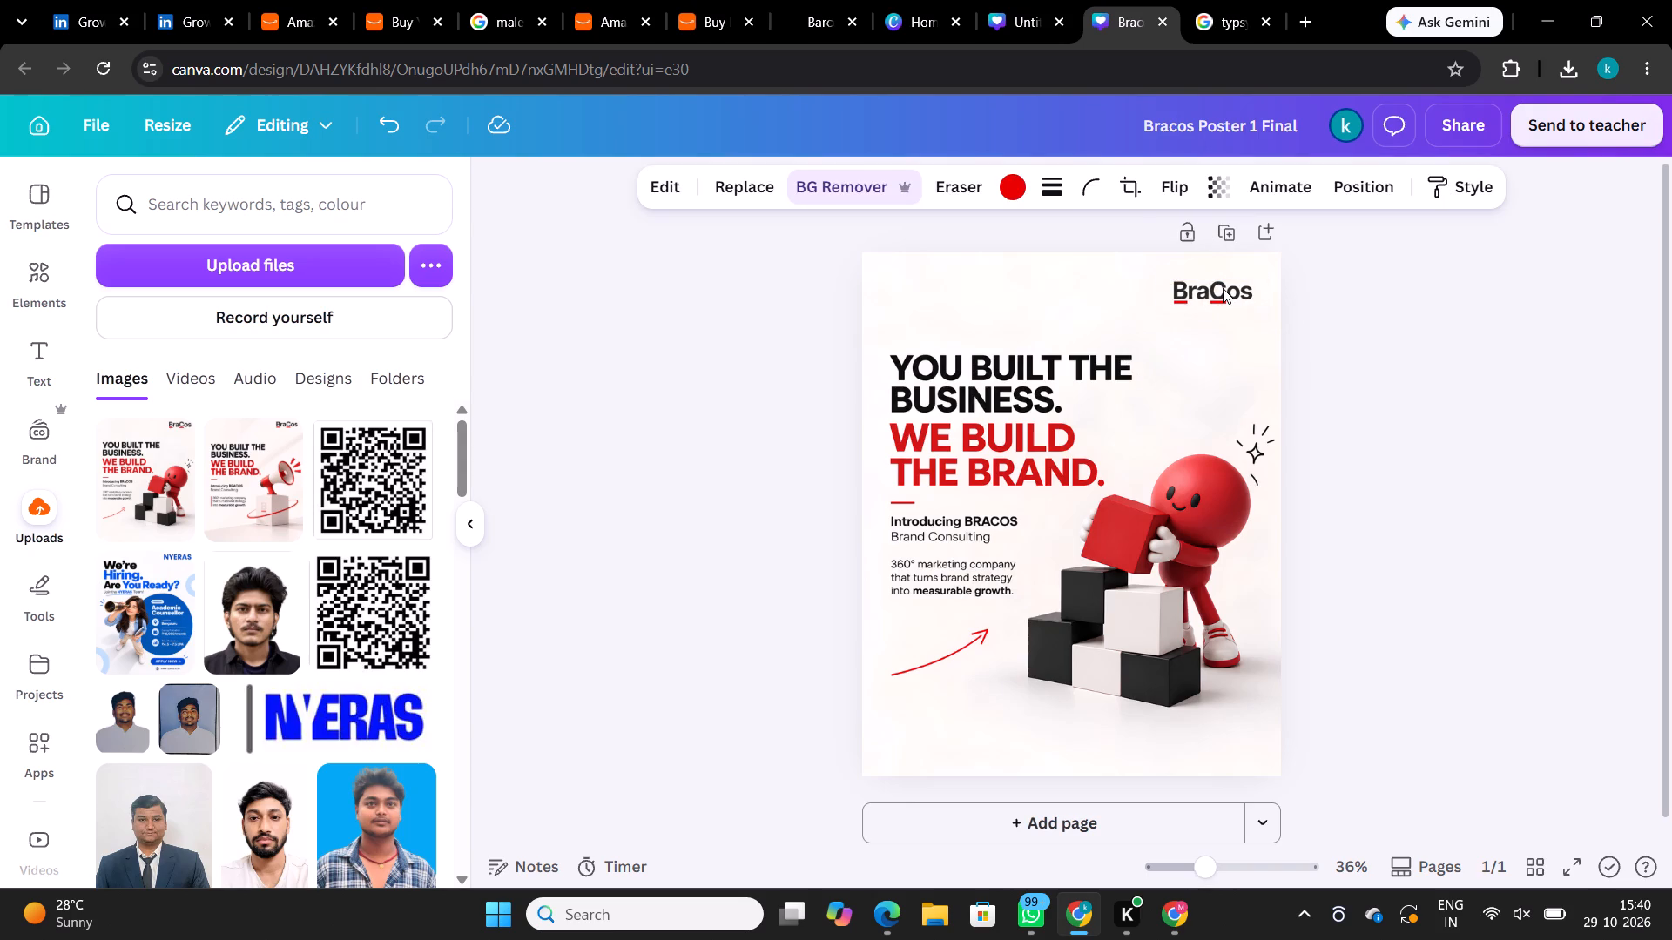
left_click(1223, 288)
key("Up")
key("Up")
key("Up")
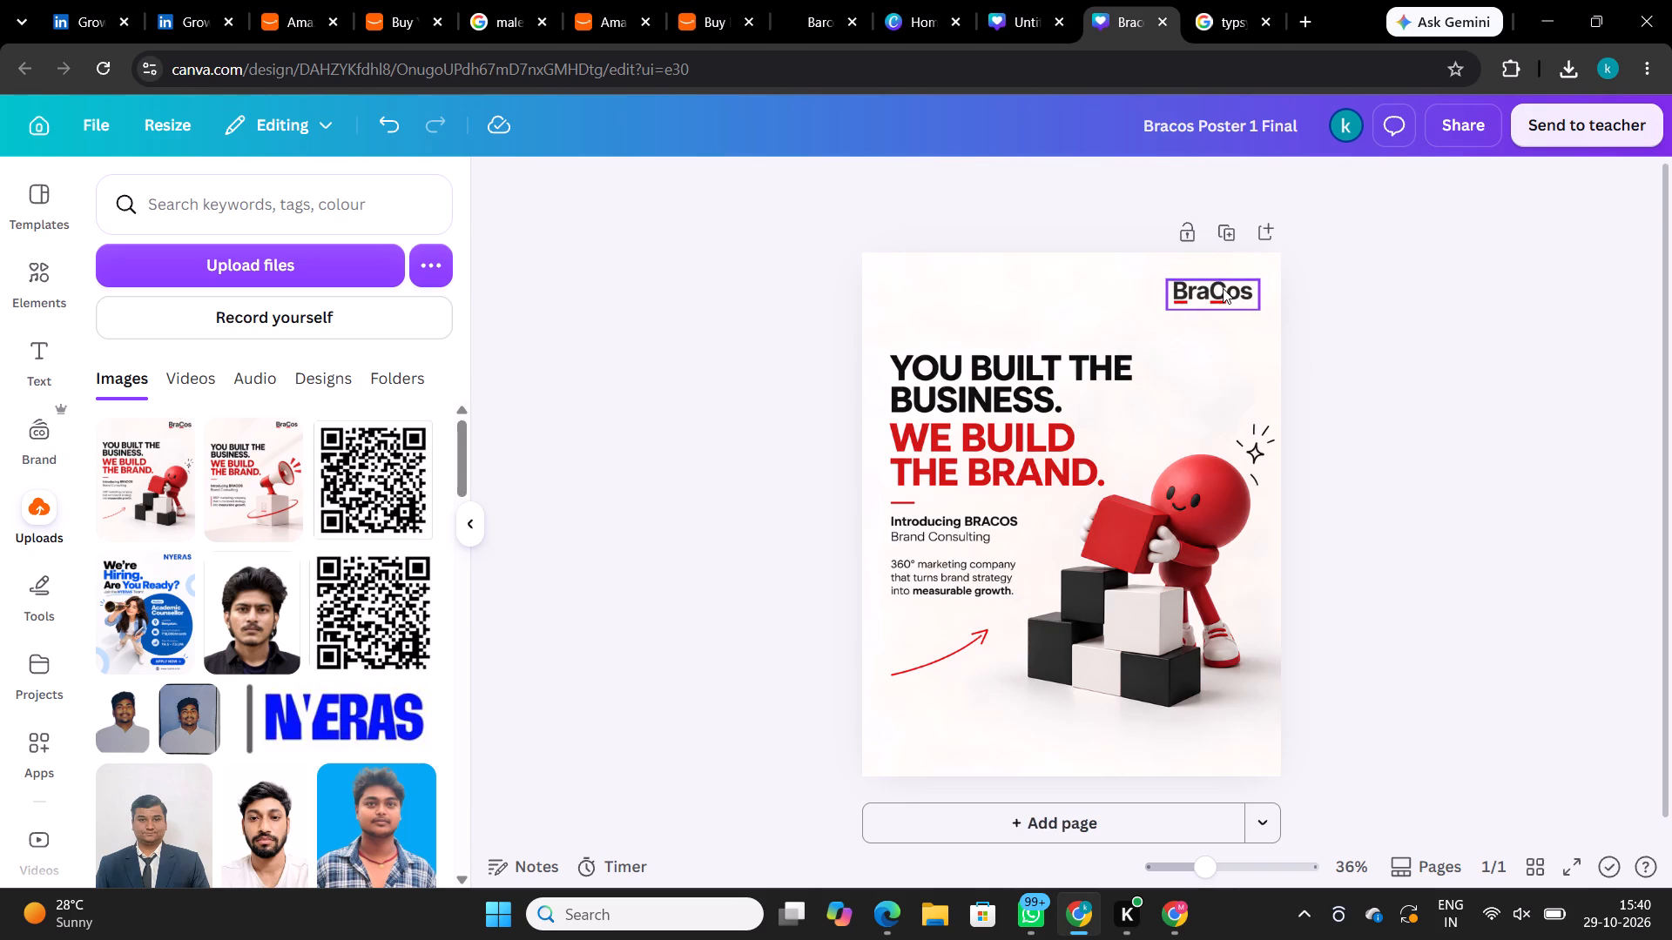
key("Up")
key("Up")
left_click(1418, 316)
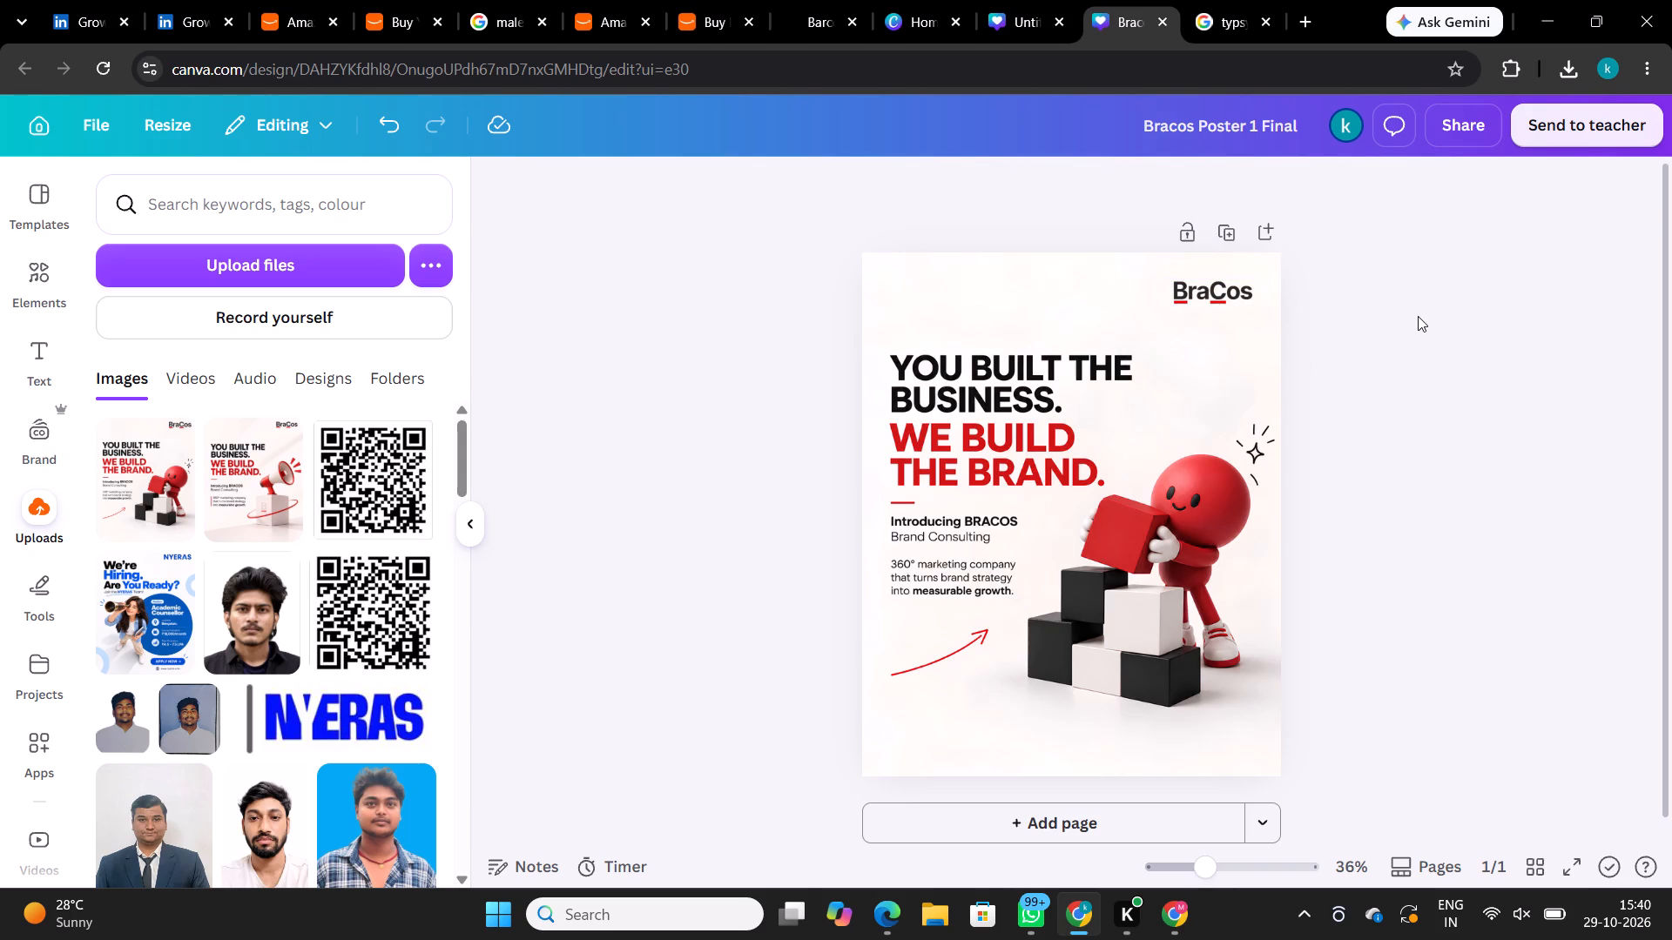
left_click(1240, 292)
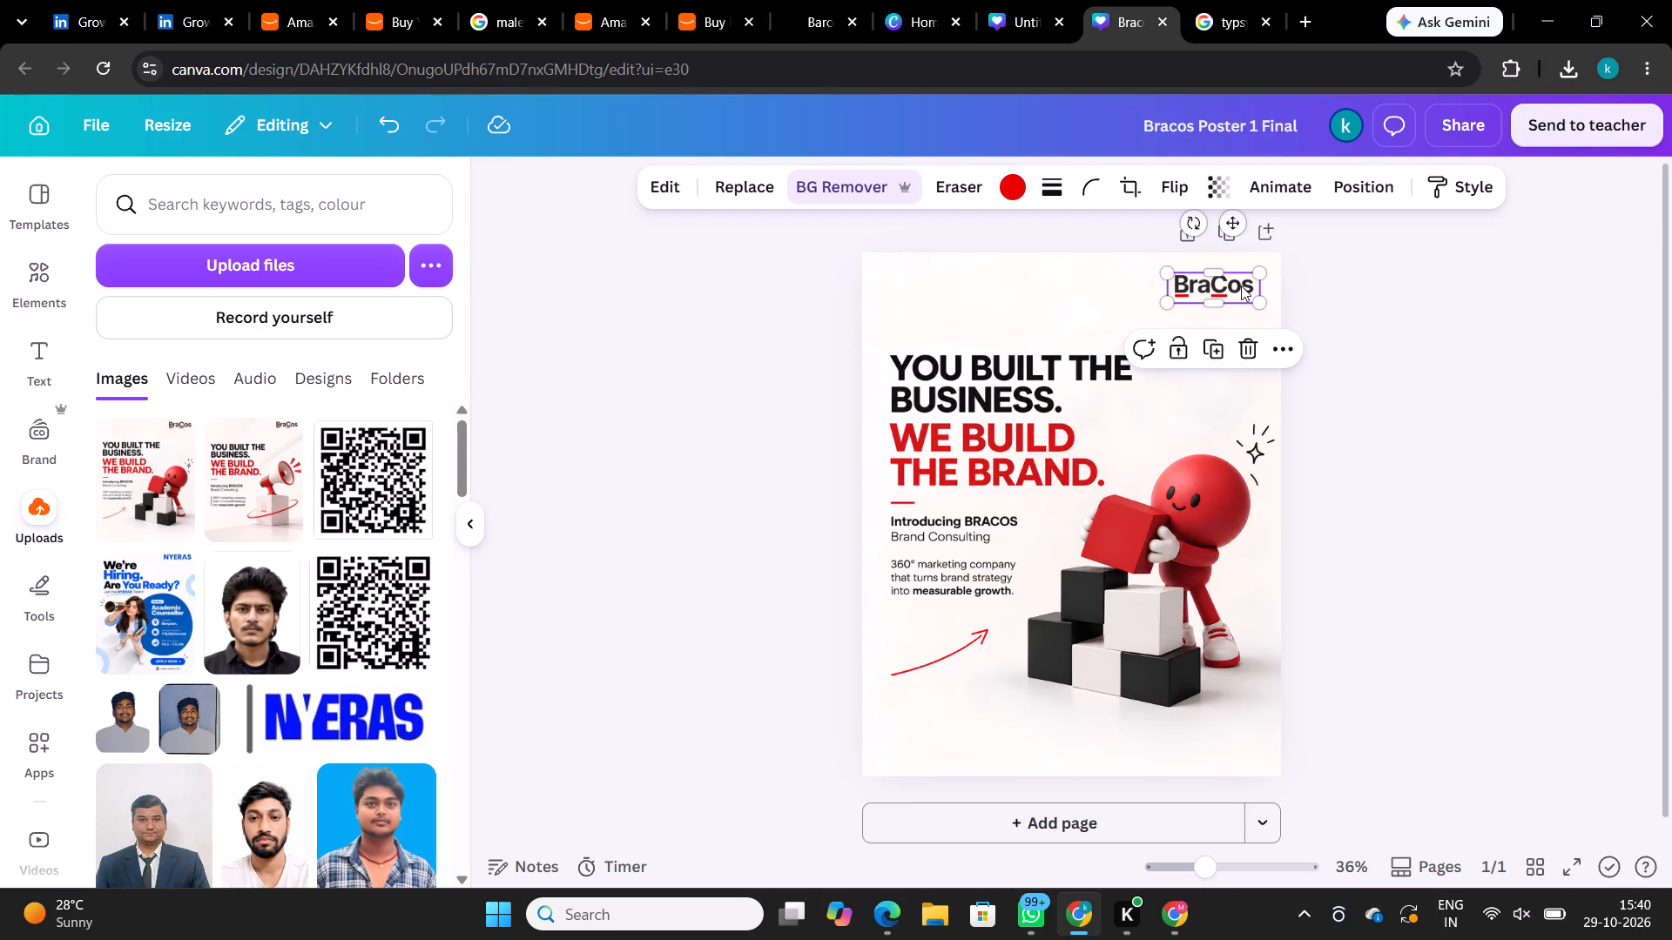
left_click(1414, 326)
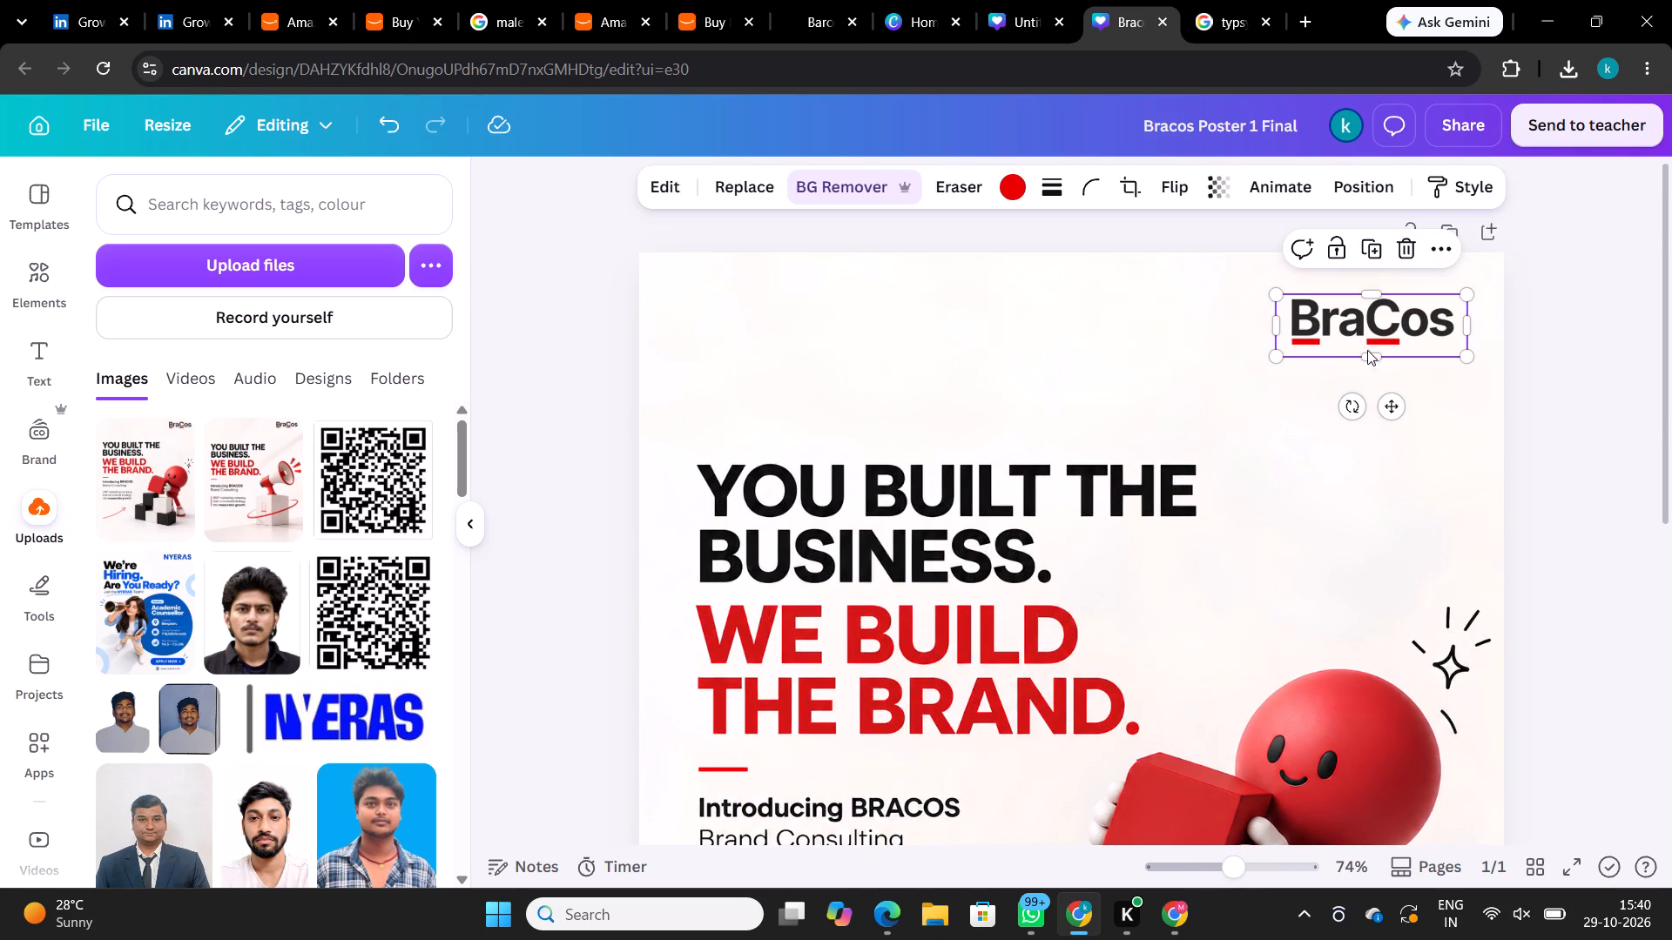
left_click(1541, 342)
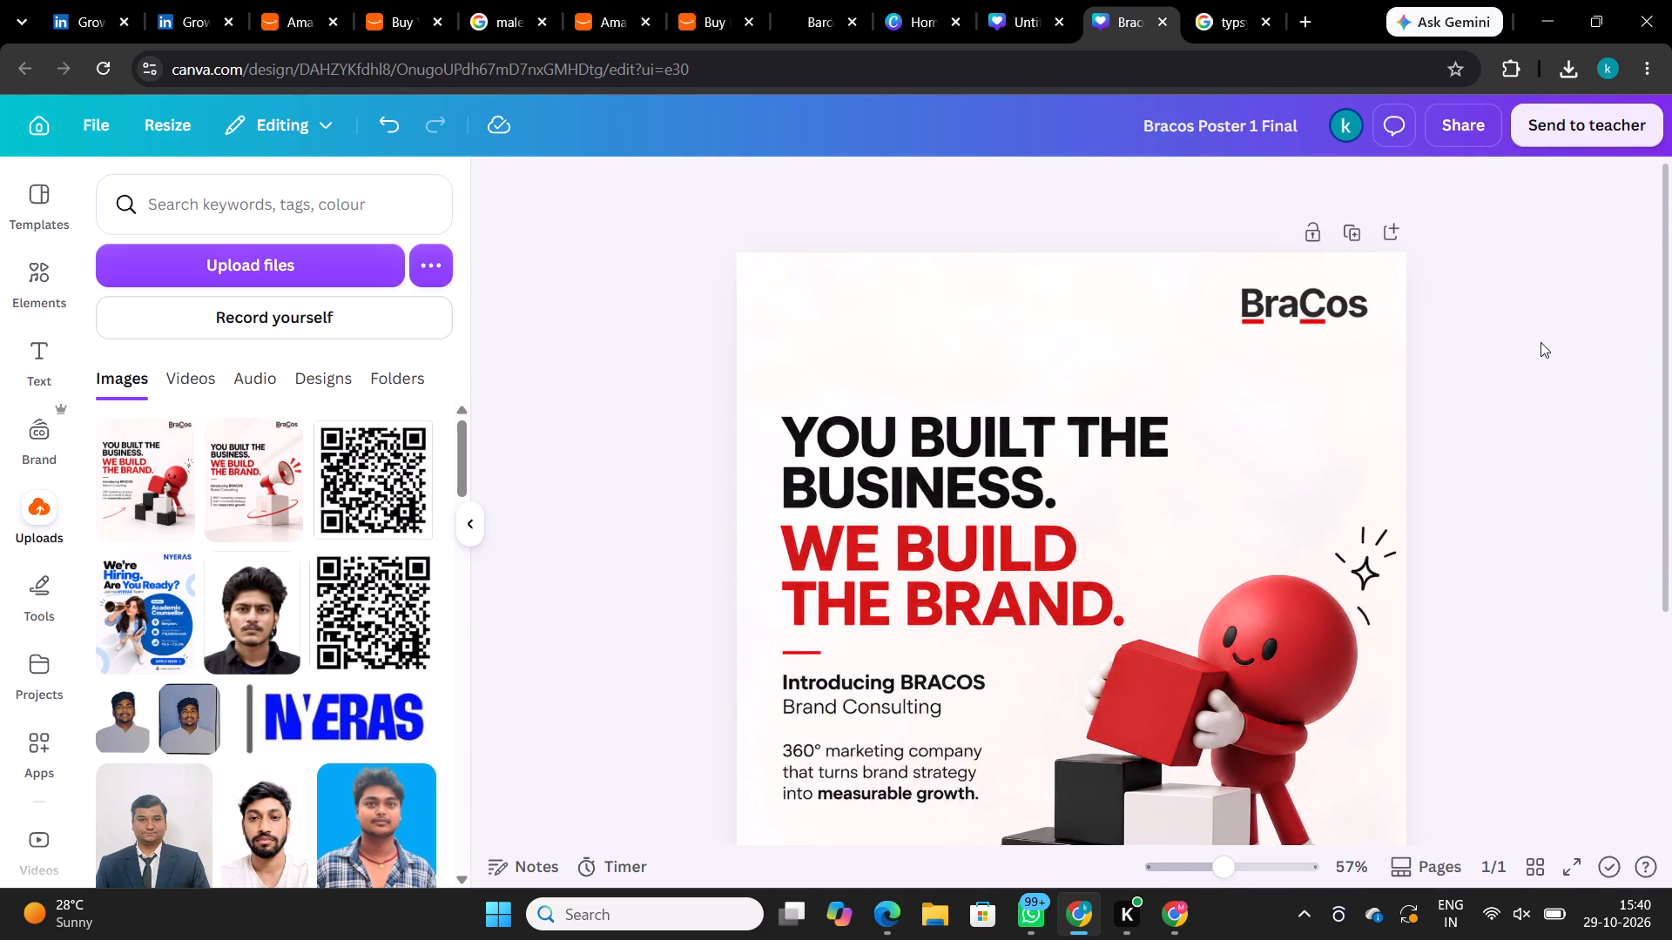
scroll(1541, 342, "down", 1)
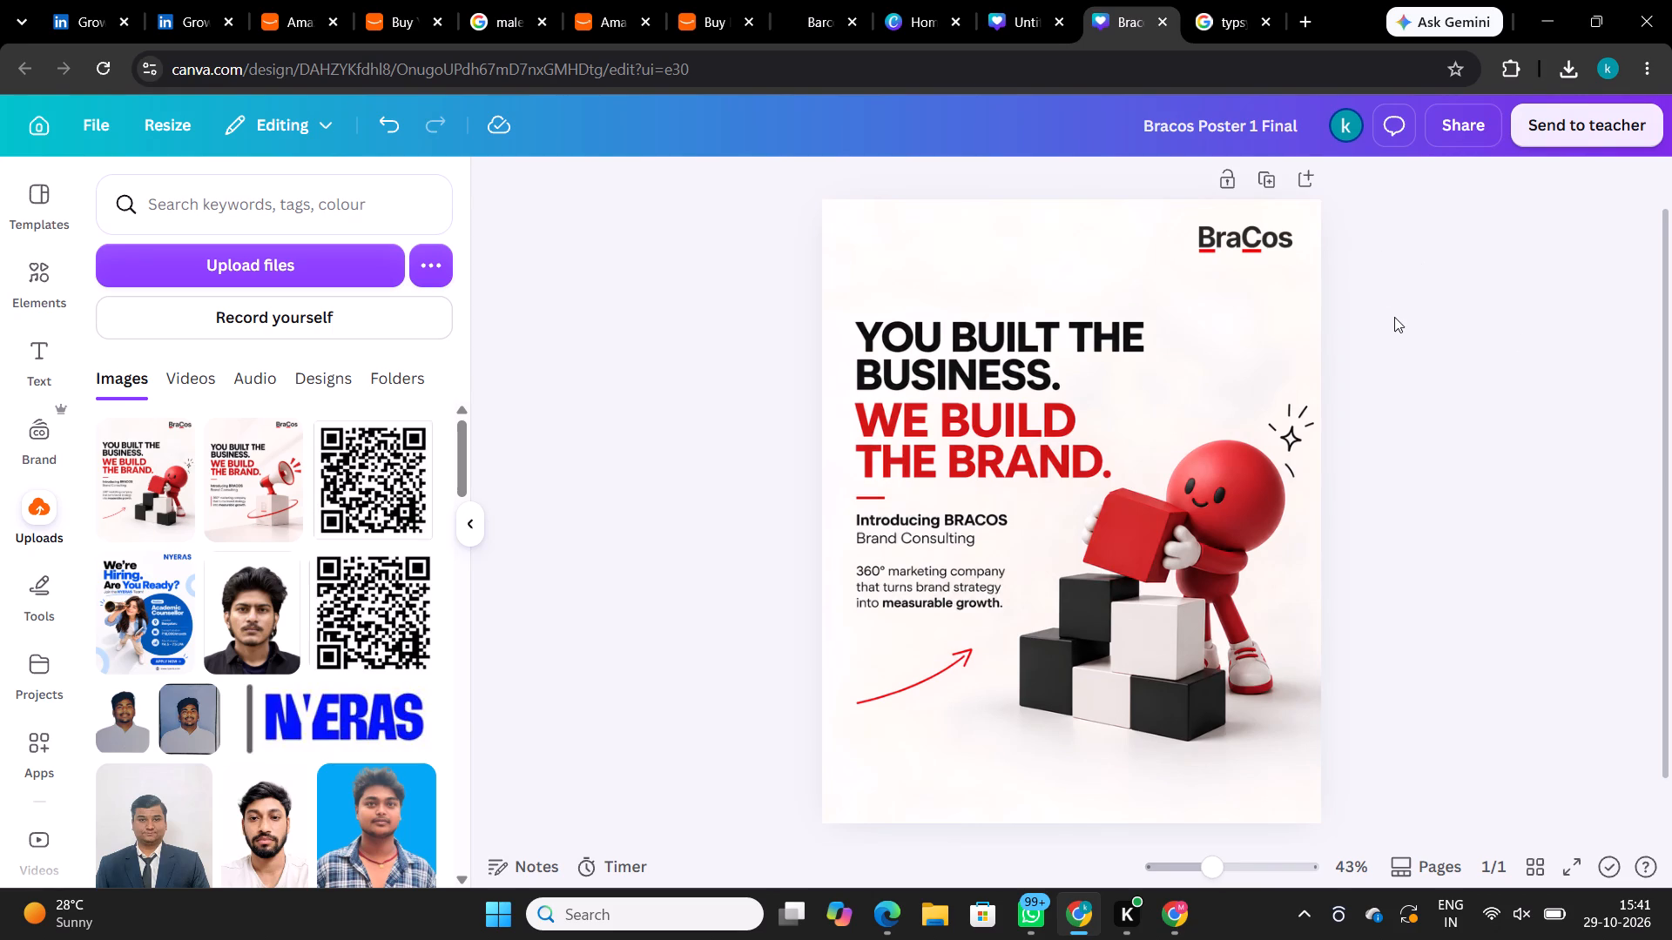
Trim the BraCos logo's frame closer to the wordmark, to about 231 wide by 78 high, and deselect it.
scroll(1394, 317, "left", 6)
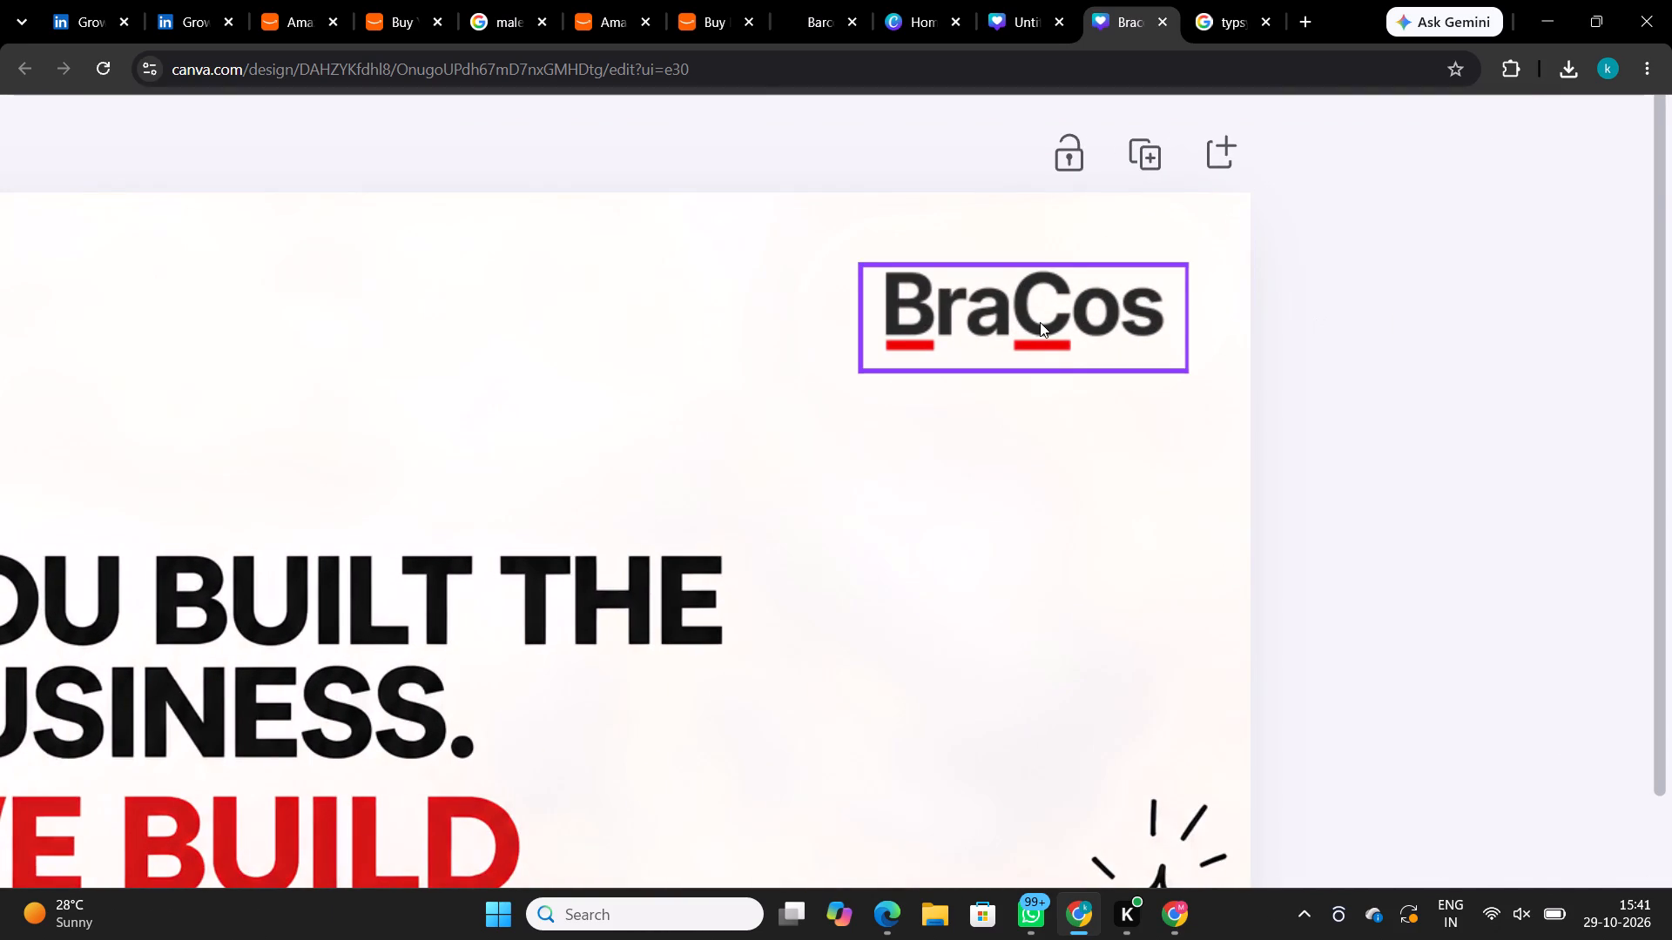
left_click(1040, 322)
left_click(1473, 375)
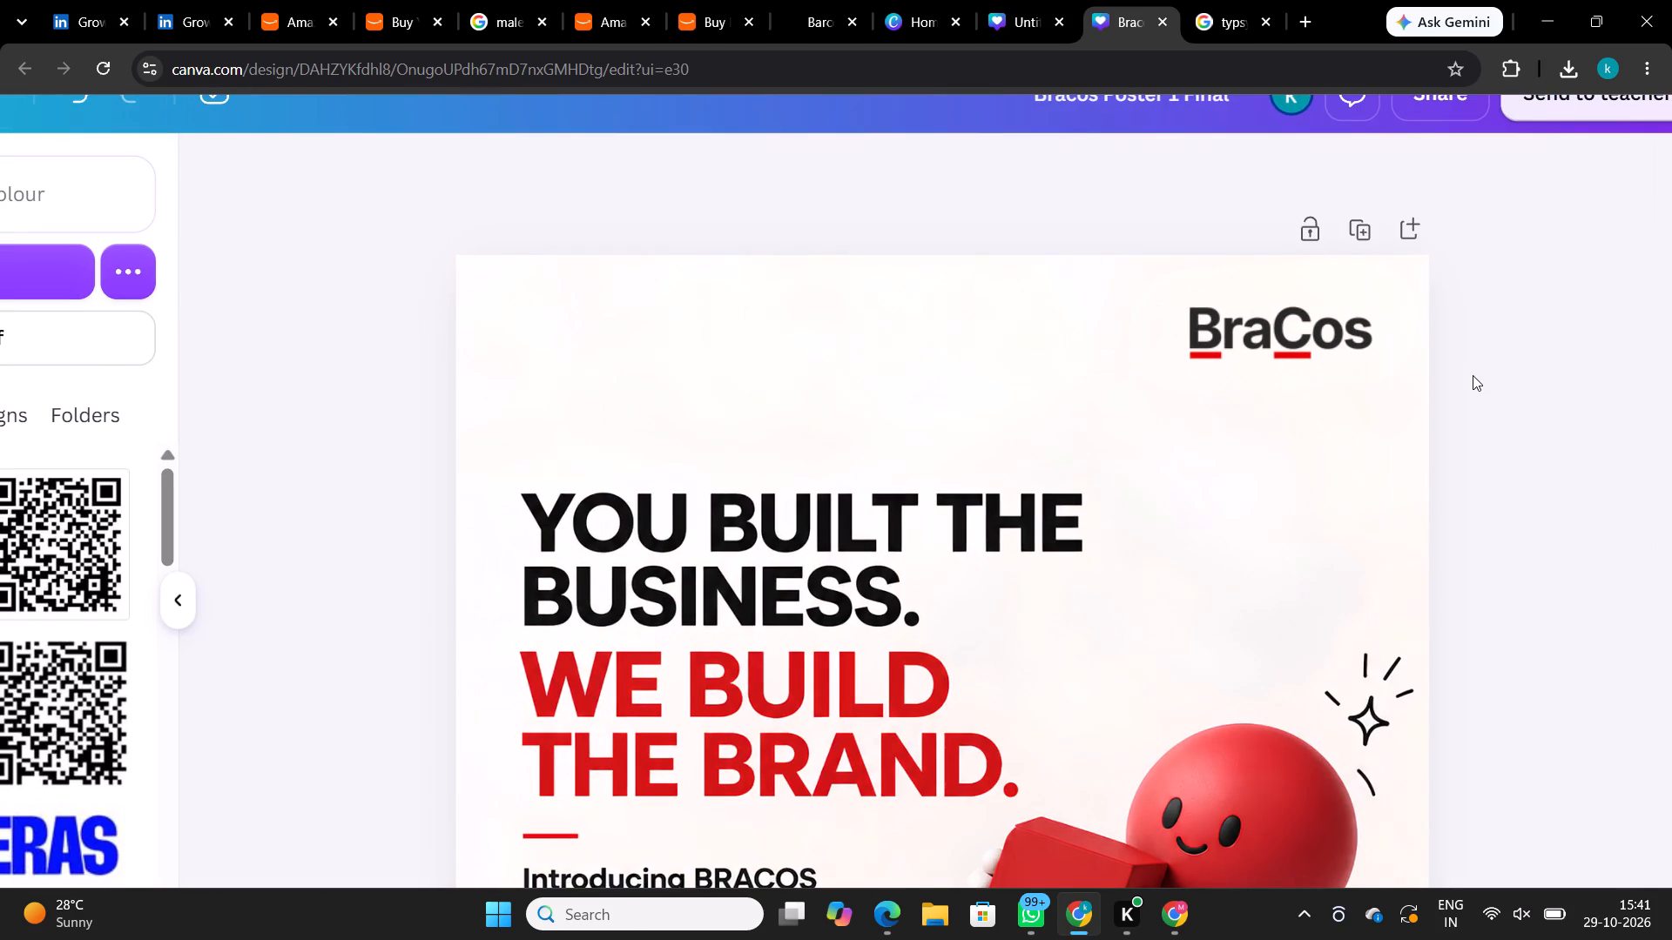
left_click(1325, 347)
left_click(1573, 402)
left_click(1354, 368)
left_click(1383, 342)
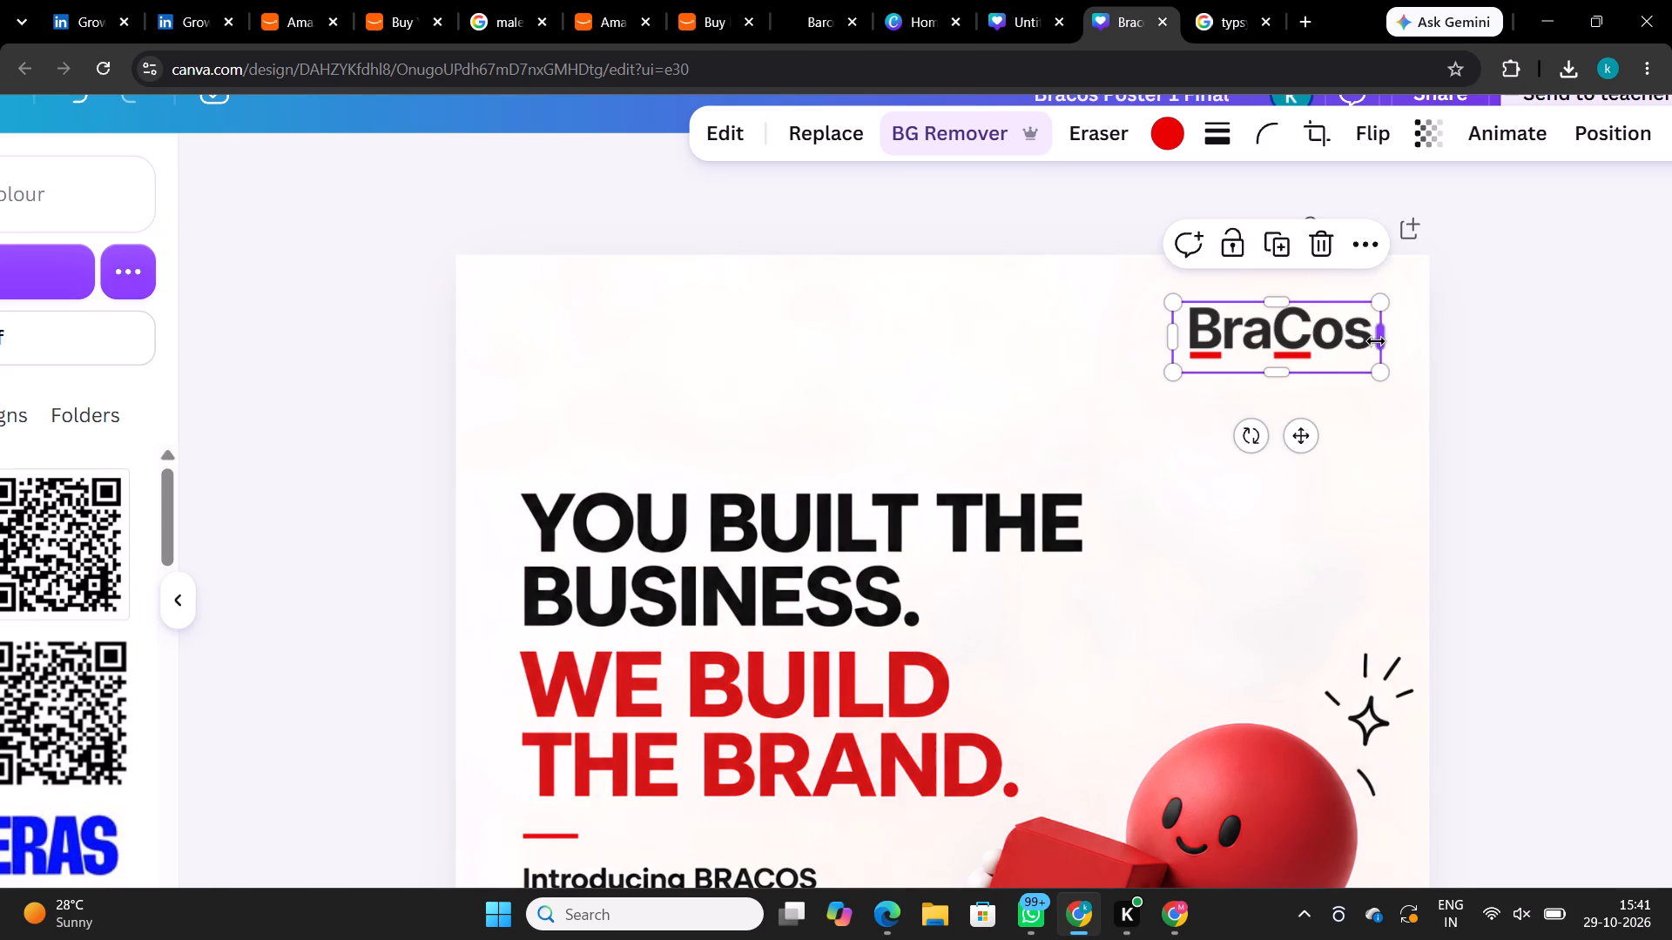
left_click(1282, 303)
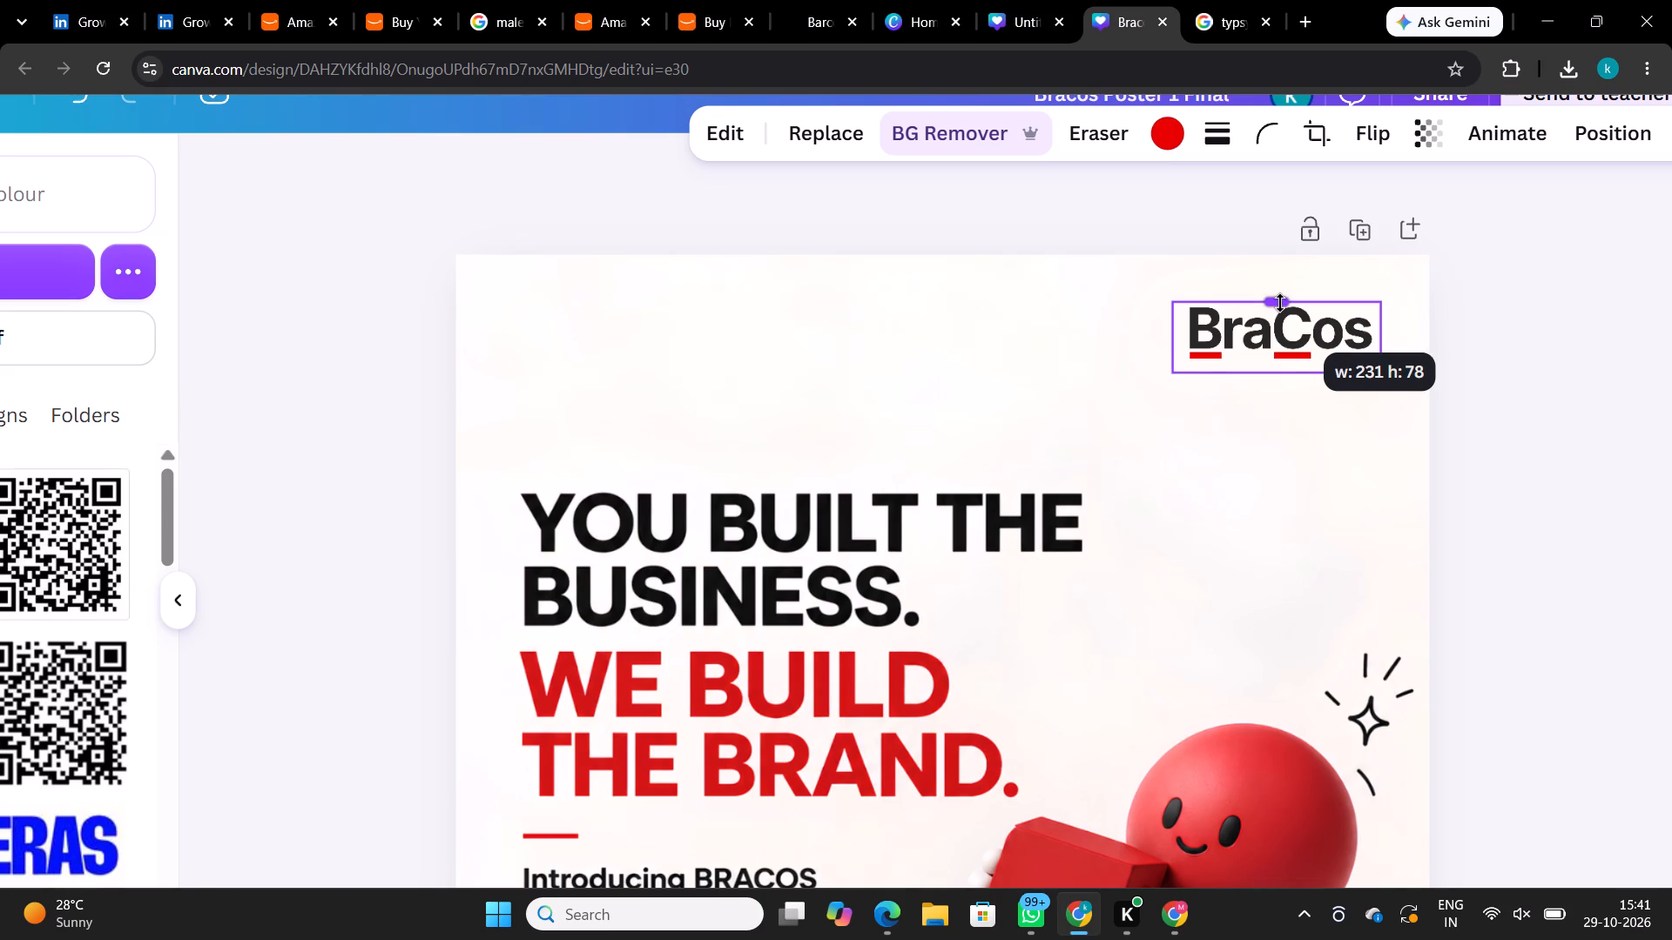
left_click(1621, 328)
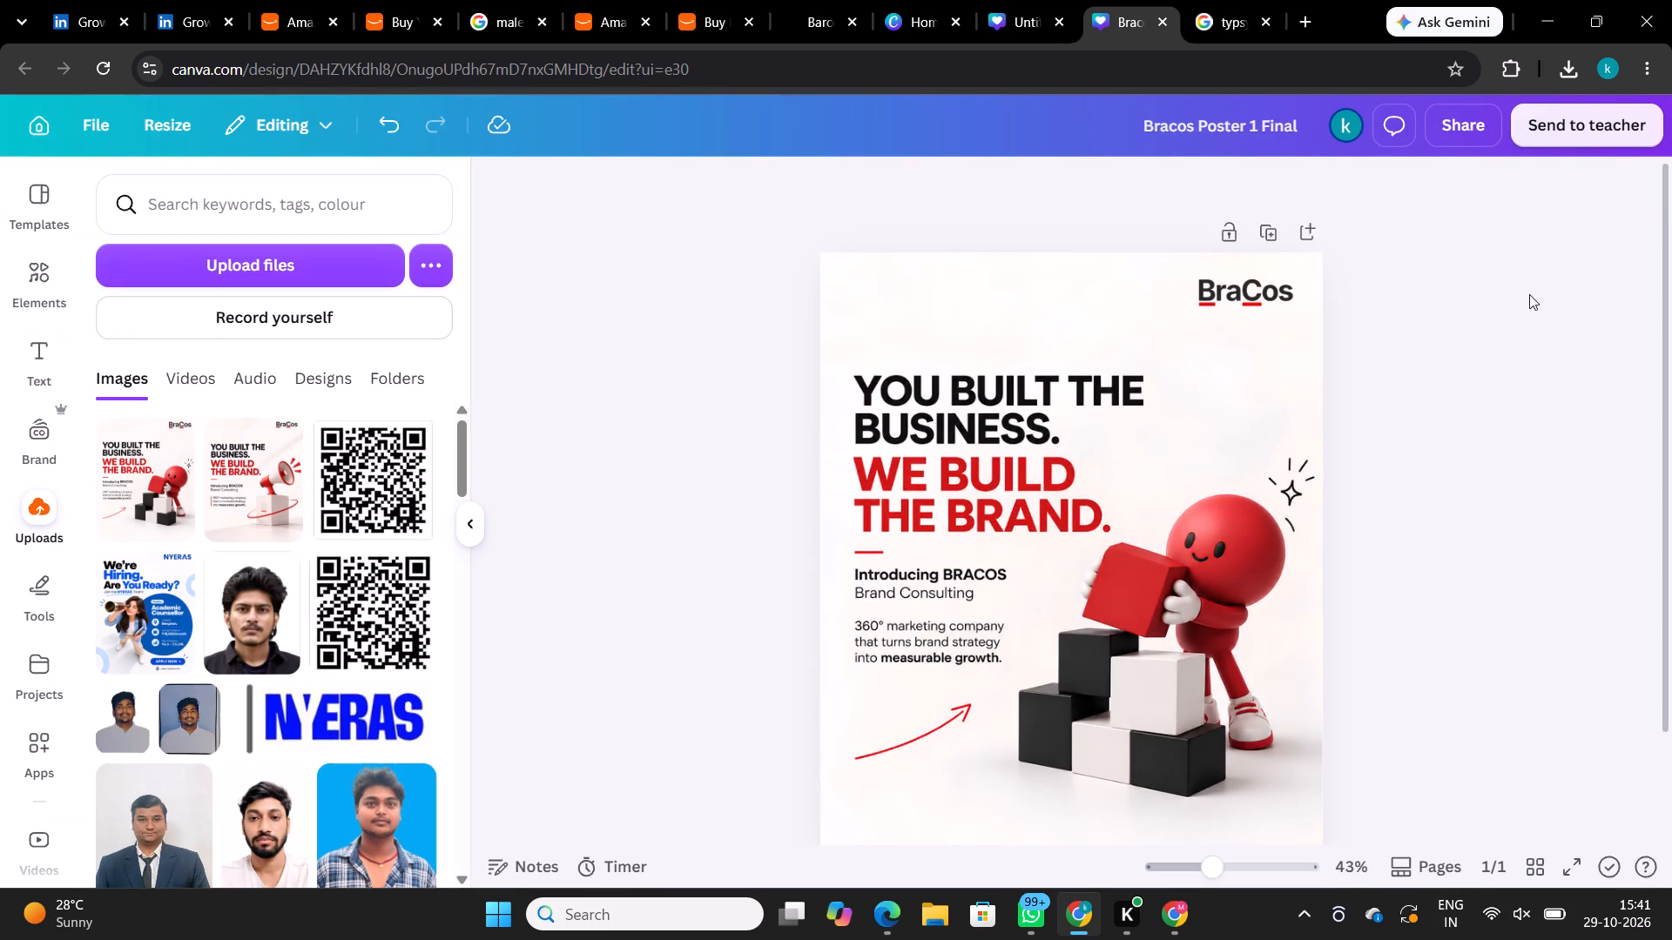
scroll(1529, 294, "down", 1)
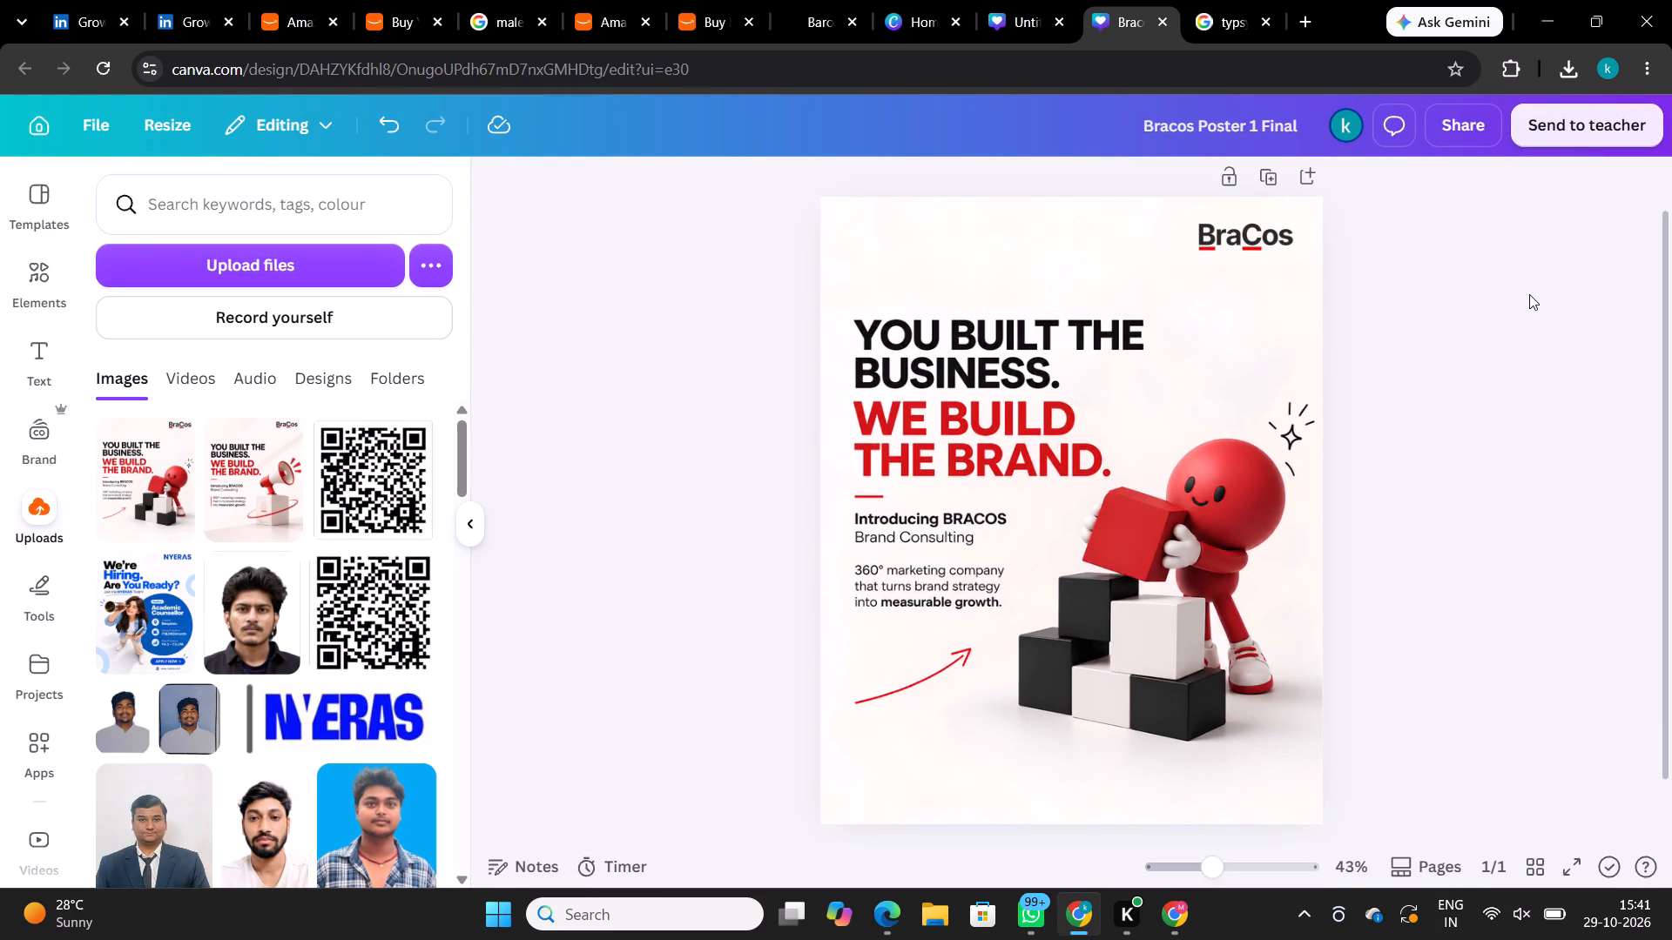
left_click(1487, 340)
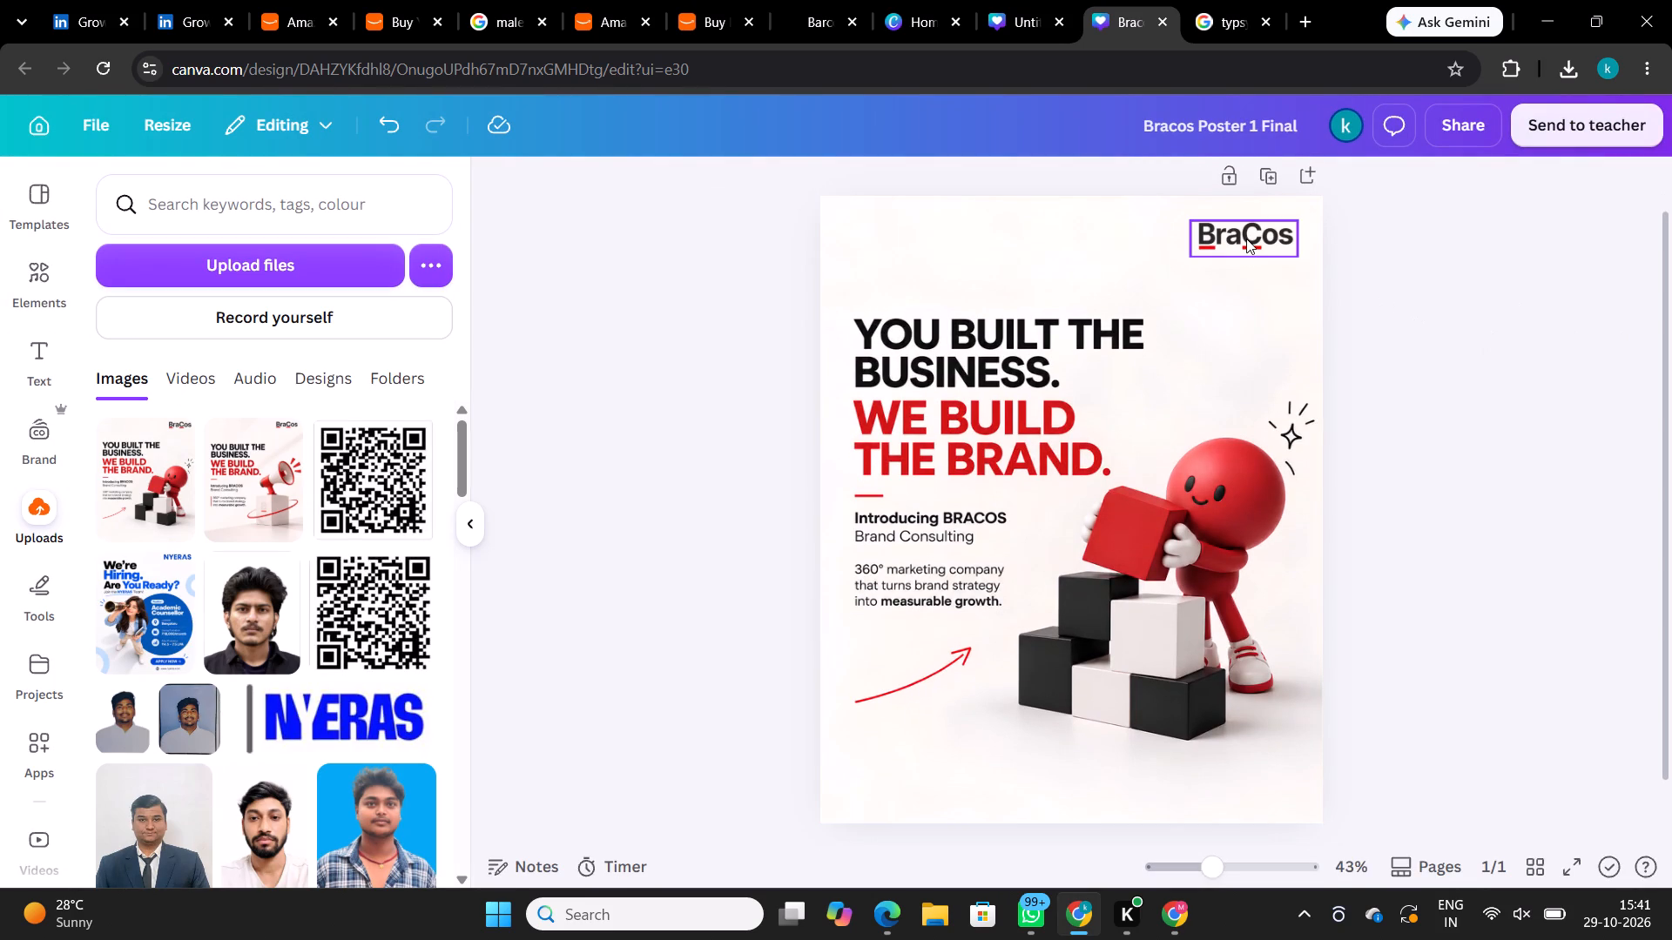
left_click(1433, 292)
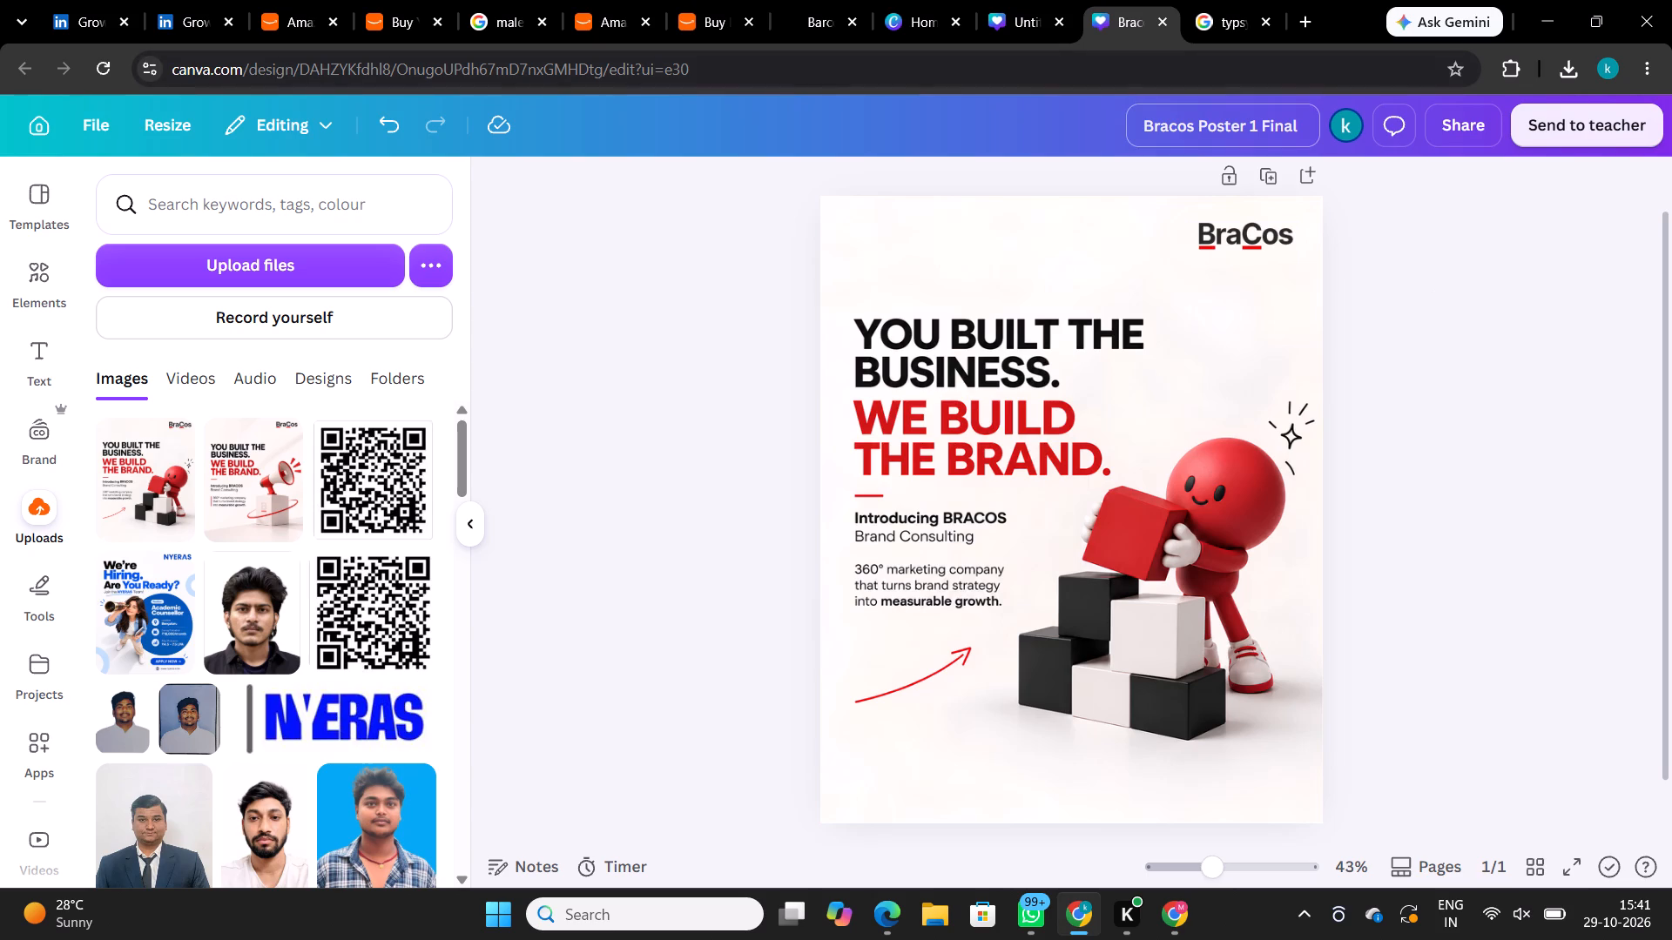
Rename the design as Bracos Poster Final.
left_click(1253, 116)
left_click(1257, 119)
key("BackSpace")
key("BackSpace")
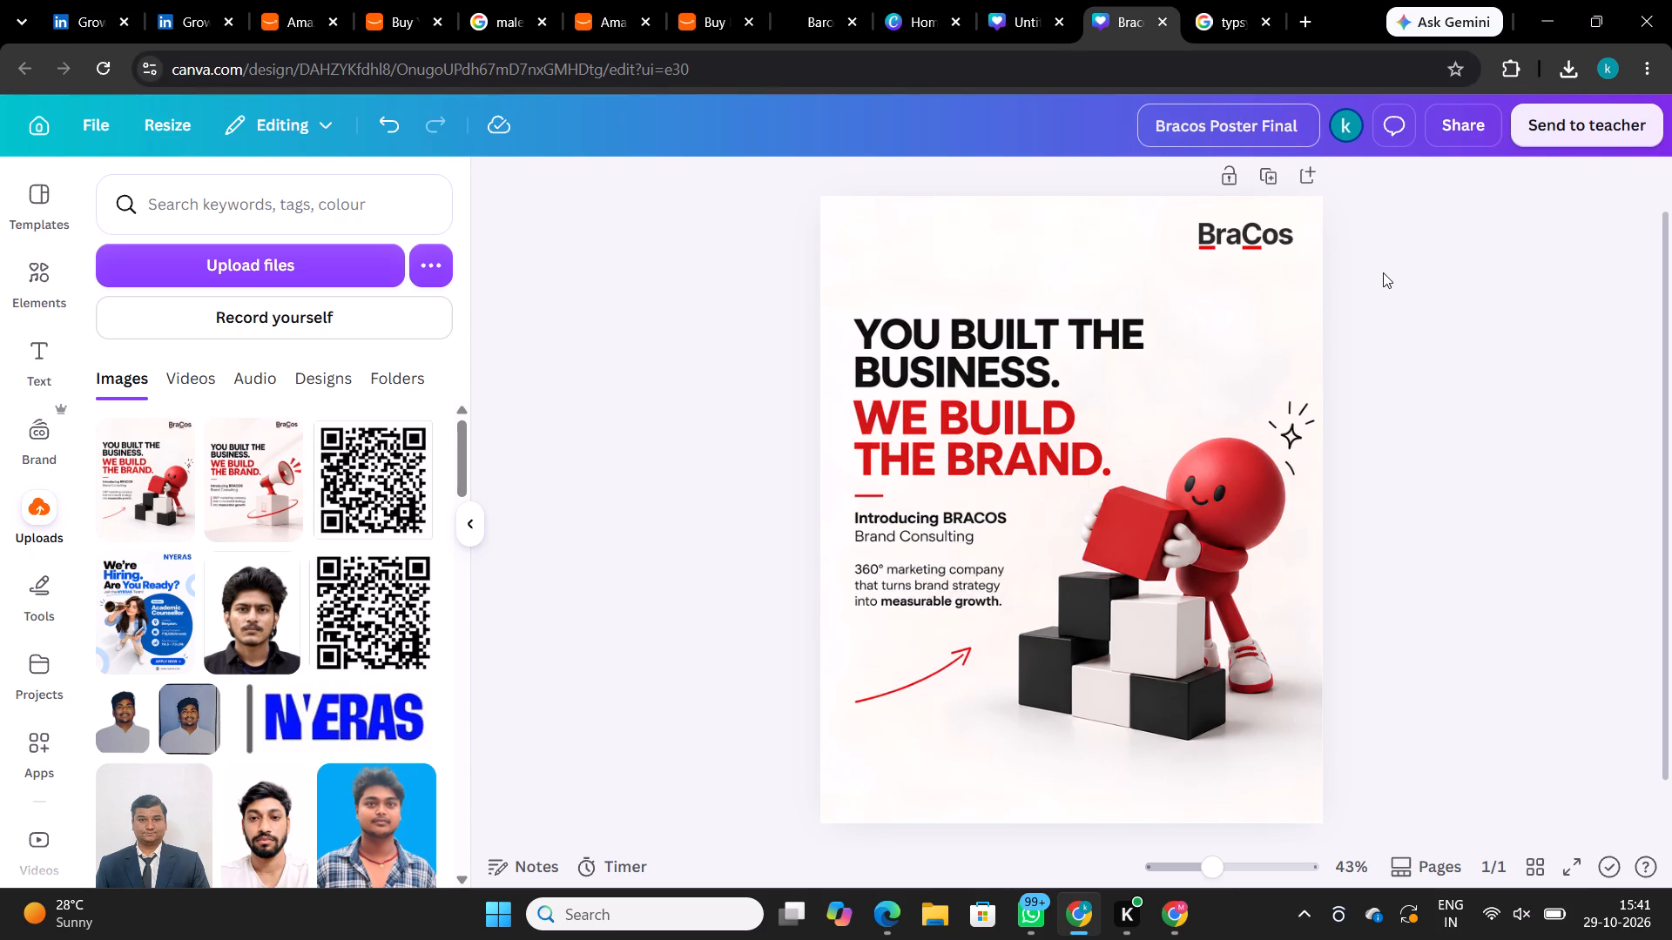
left_click(1383, 272)
Download the renamed poster as a high-quality PNG at 1,080 × 1,350 px.
left_click(1460, 135)
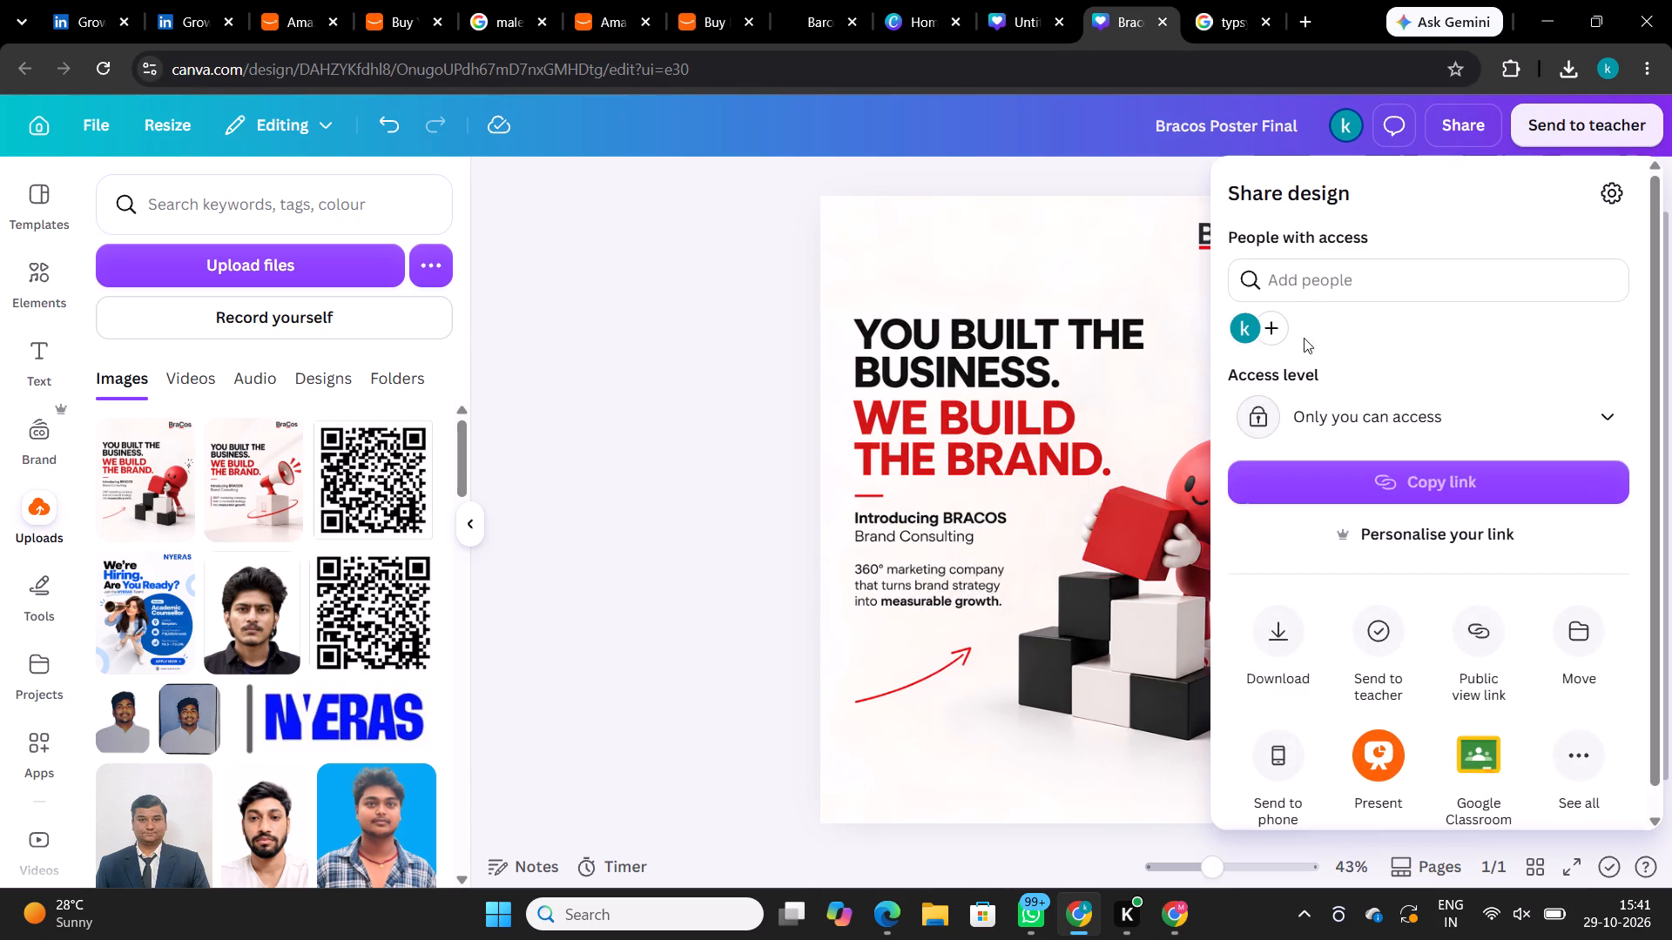
left_click(1271, 645)
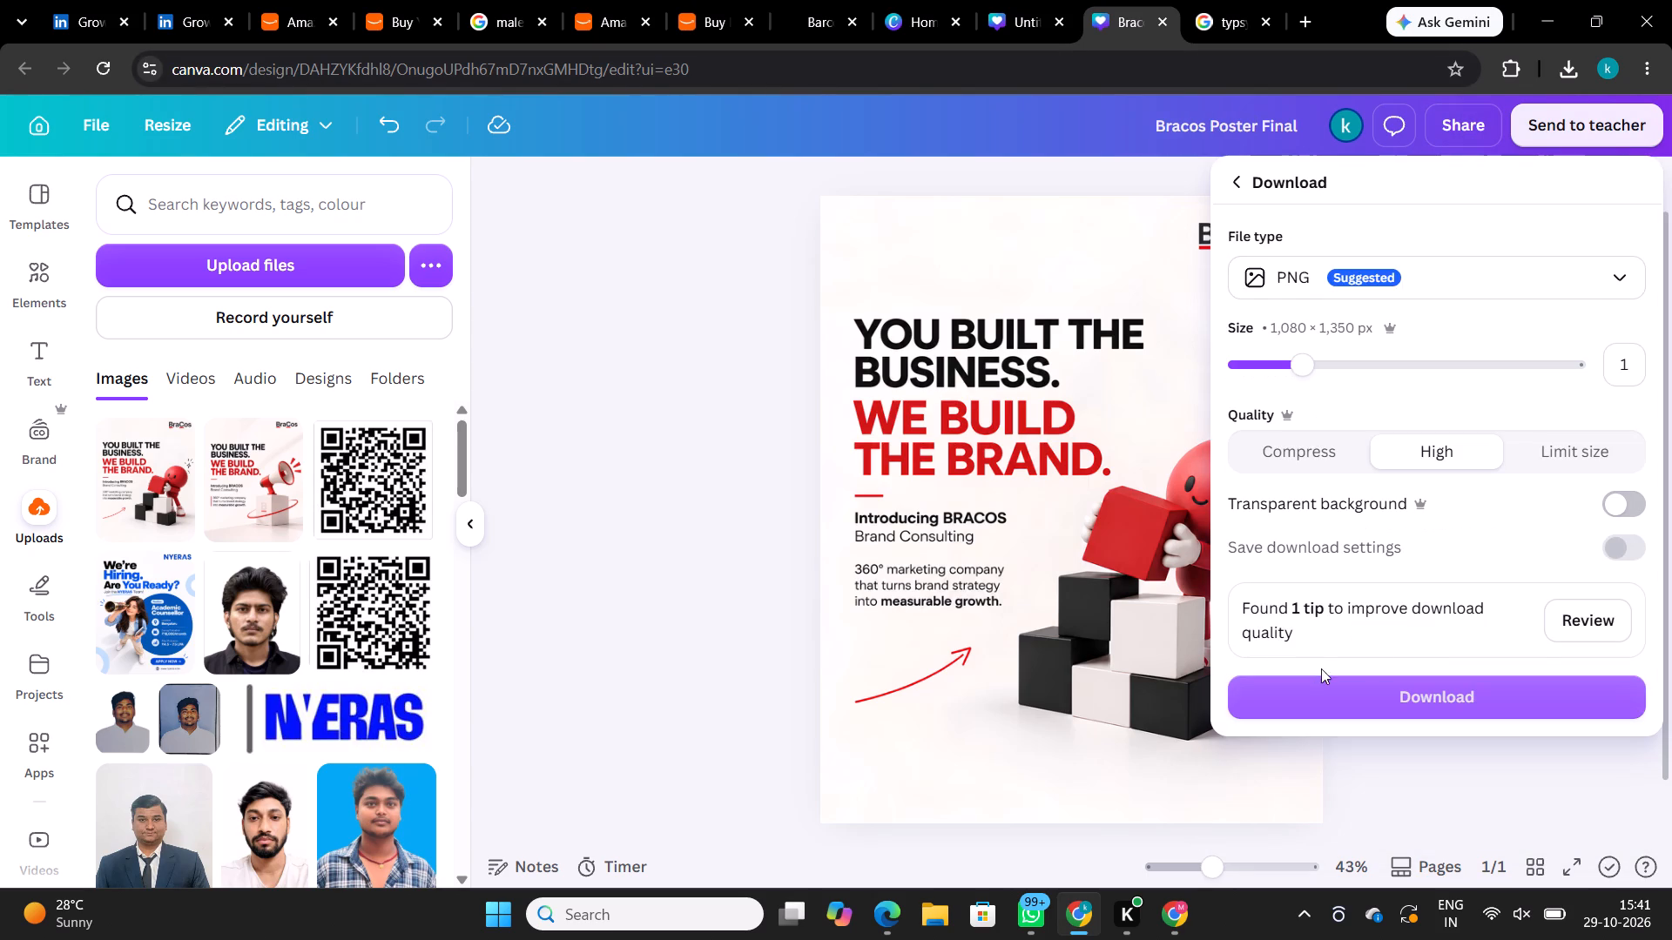
left_click(1328, 684)
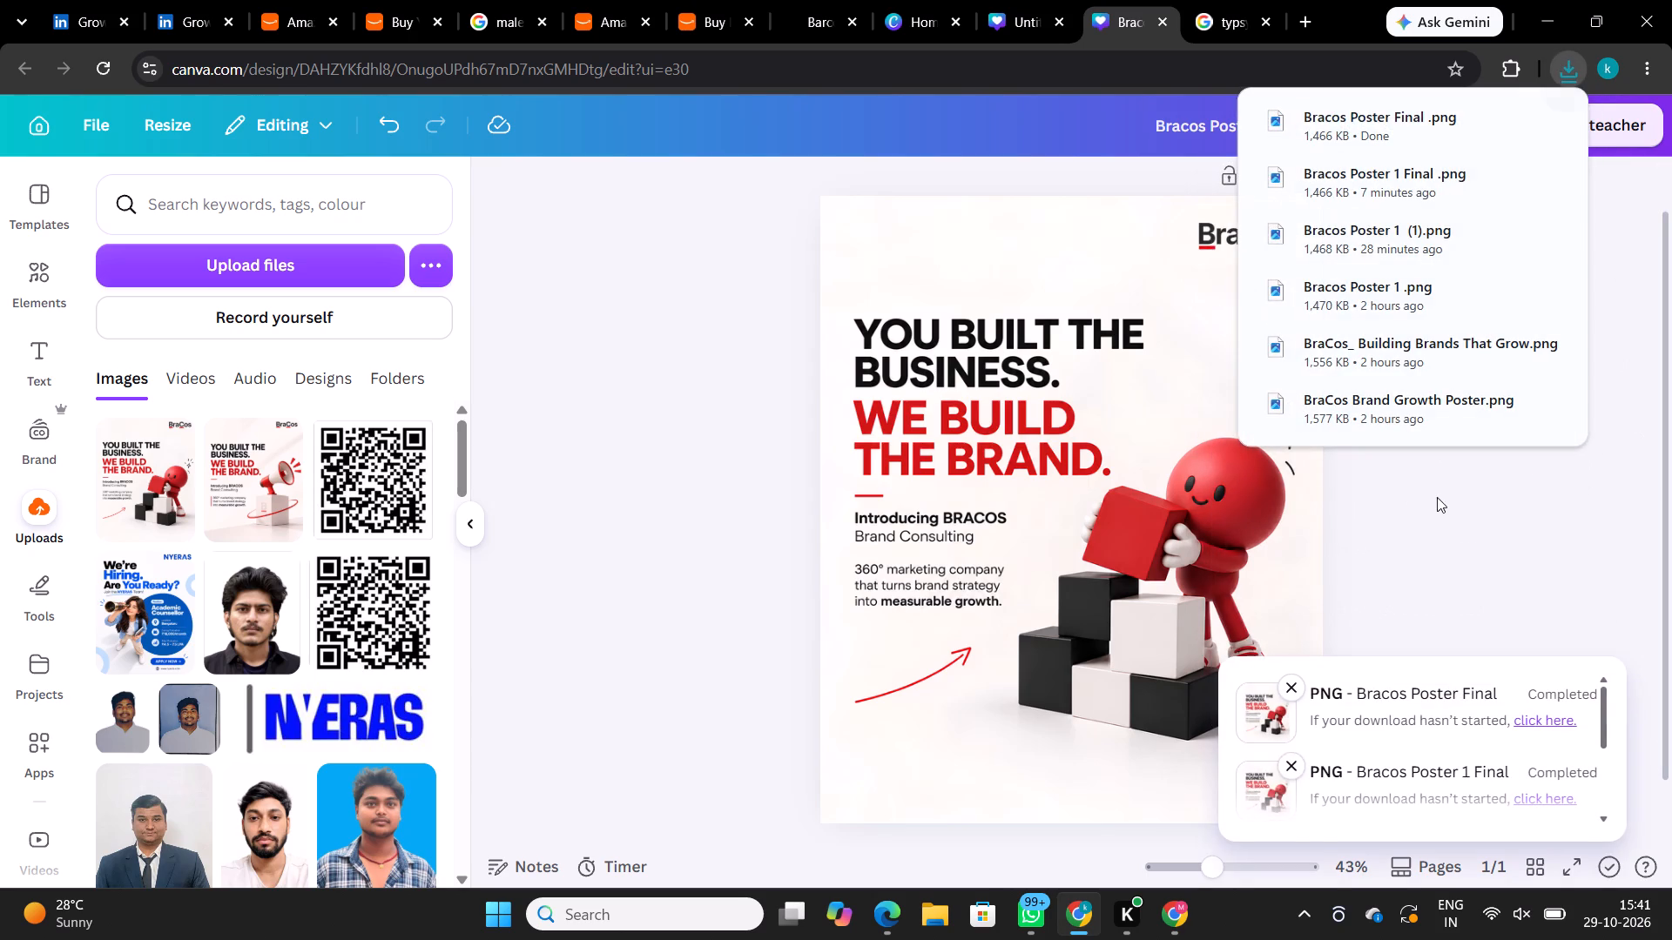
left_click(1486, 606)
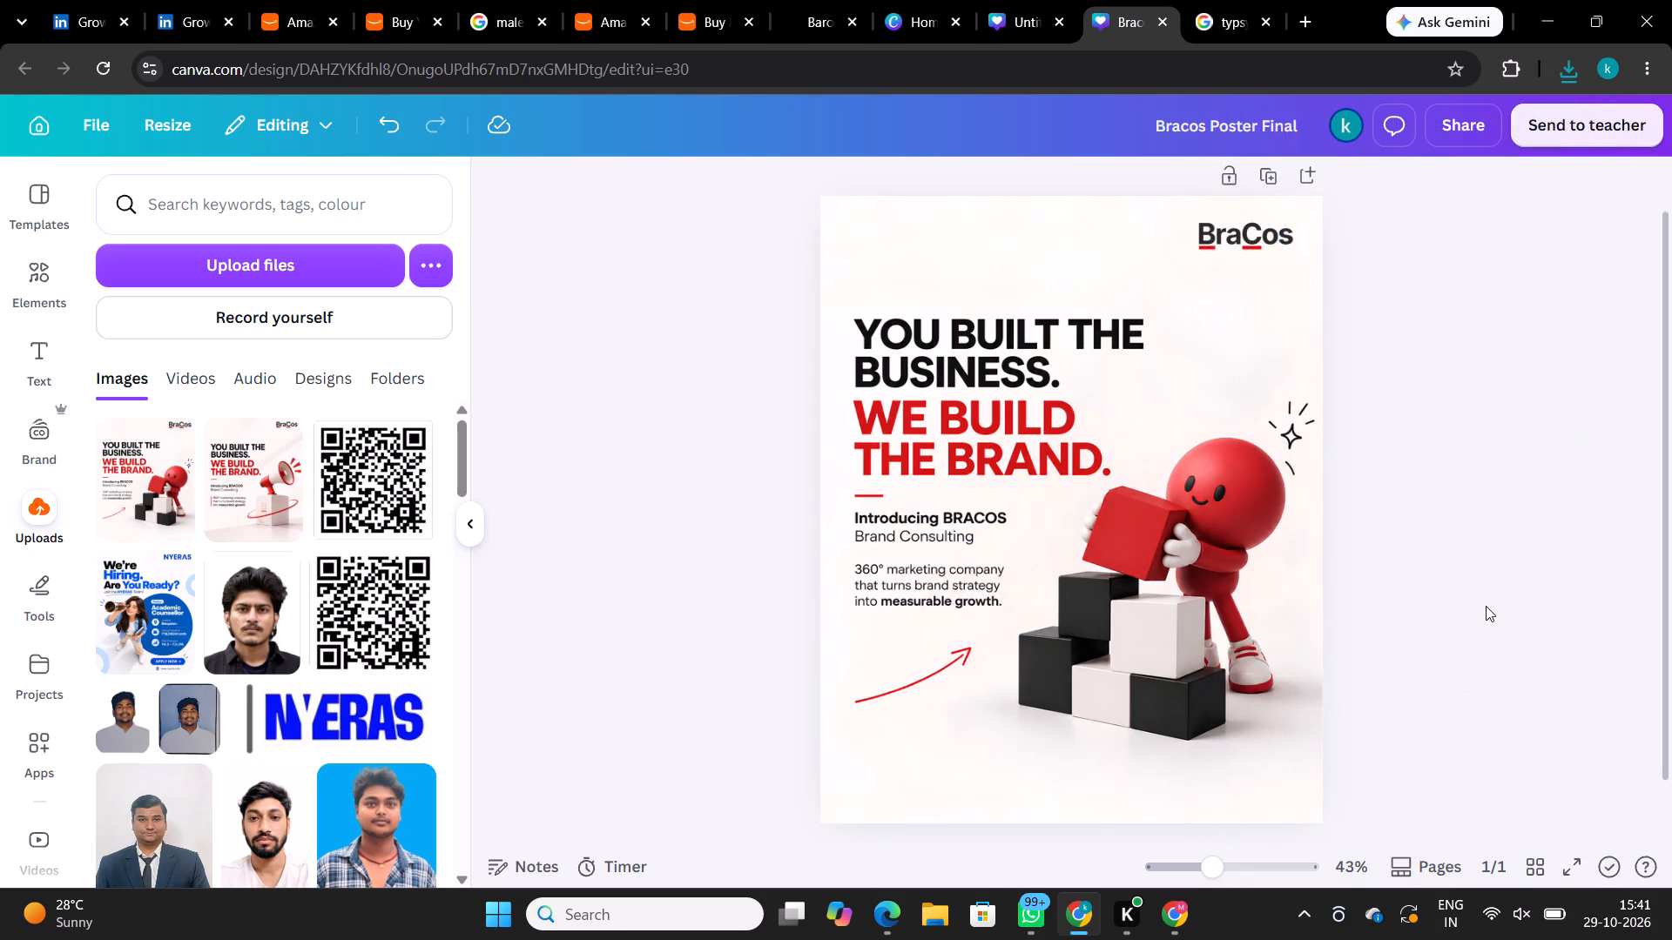
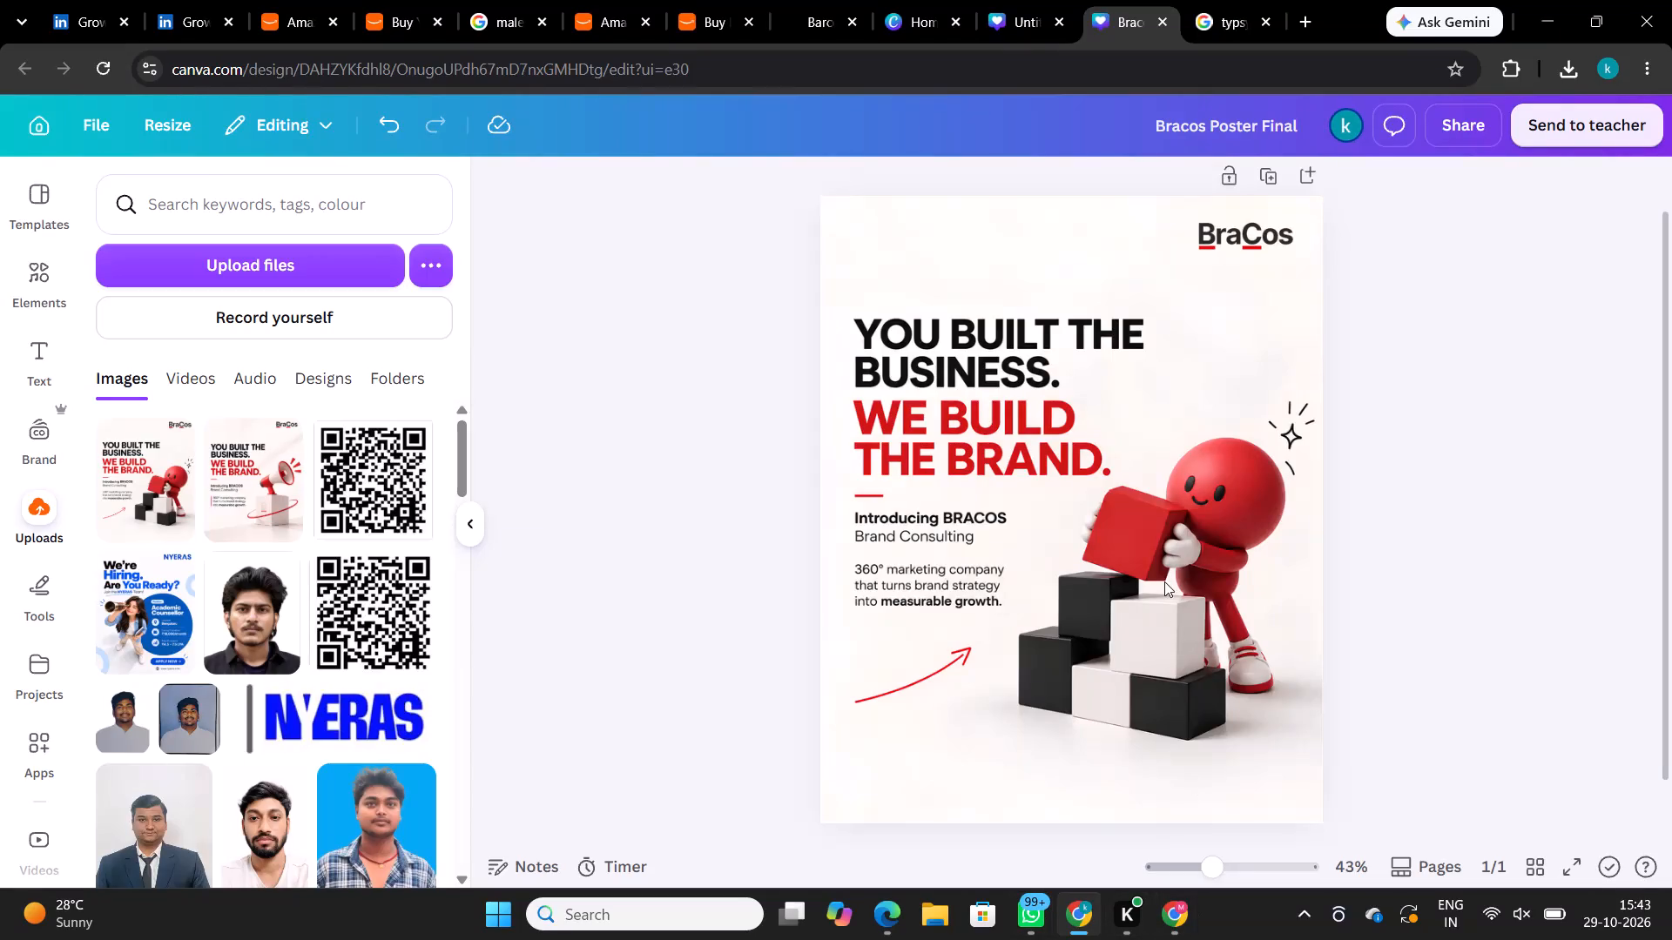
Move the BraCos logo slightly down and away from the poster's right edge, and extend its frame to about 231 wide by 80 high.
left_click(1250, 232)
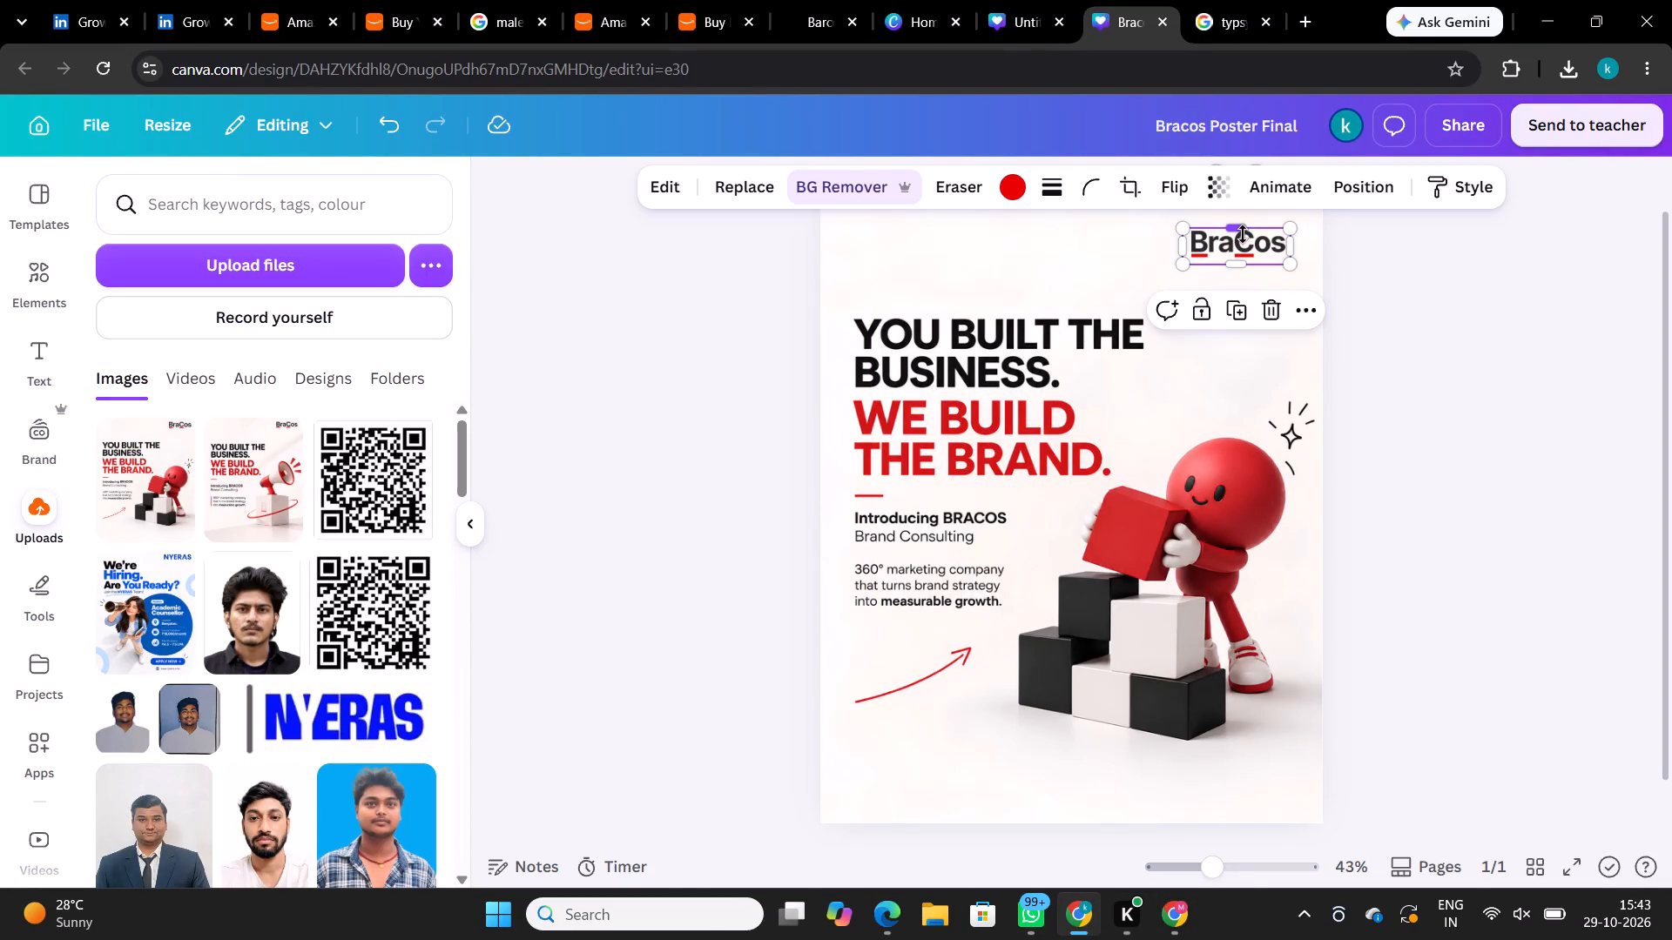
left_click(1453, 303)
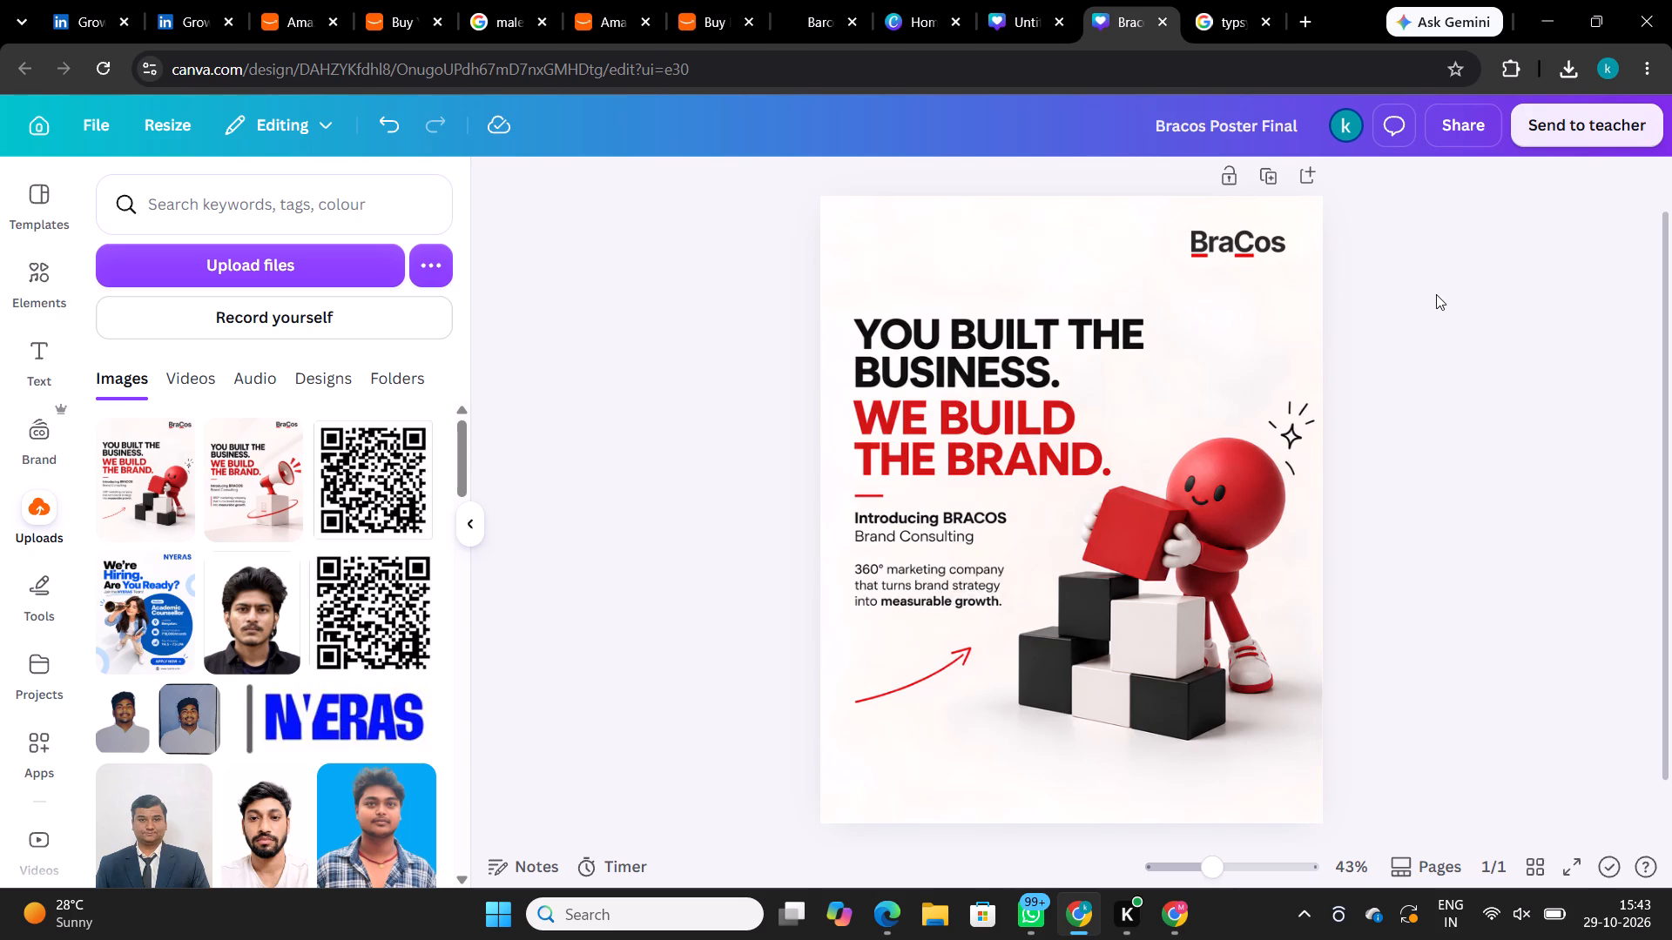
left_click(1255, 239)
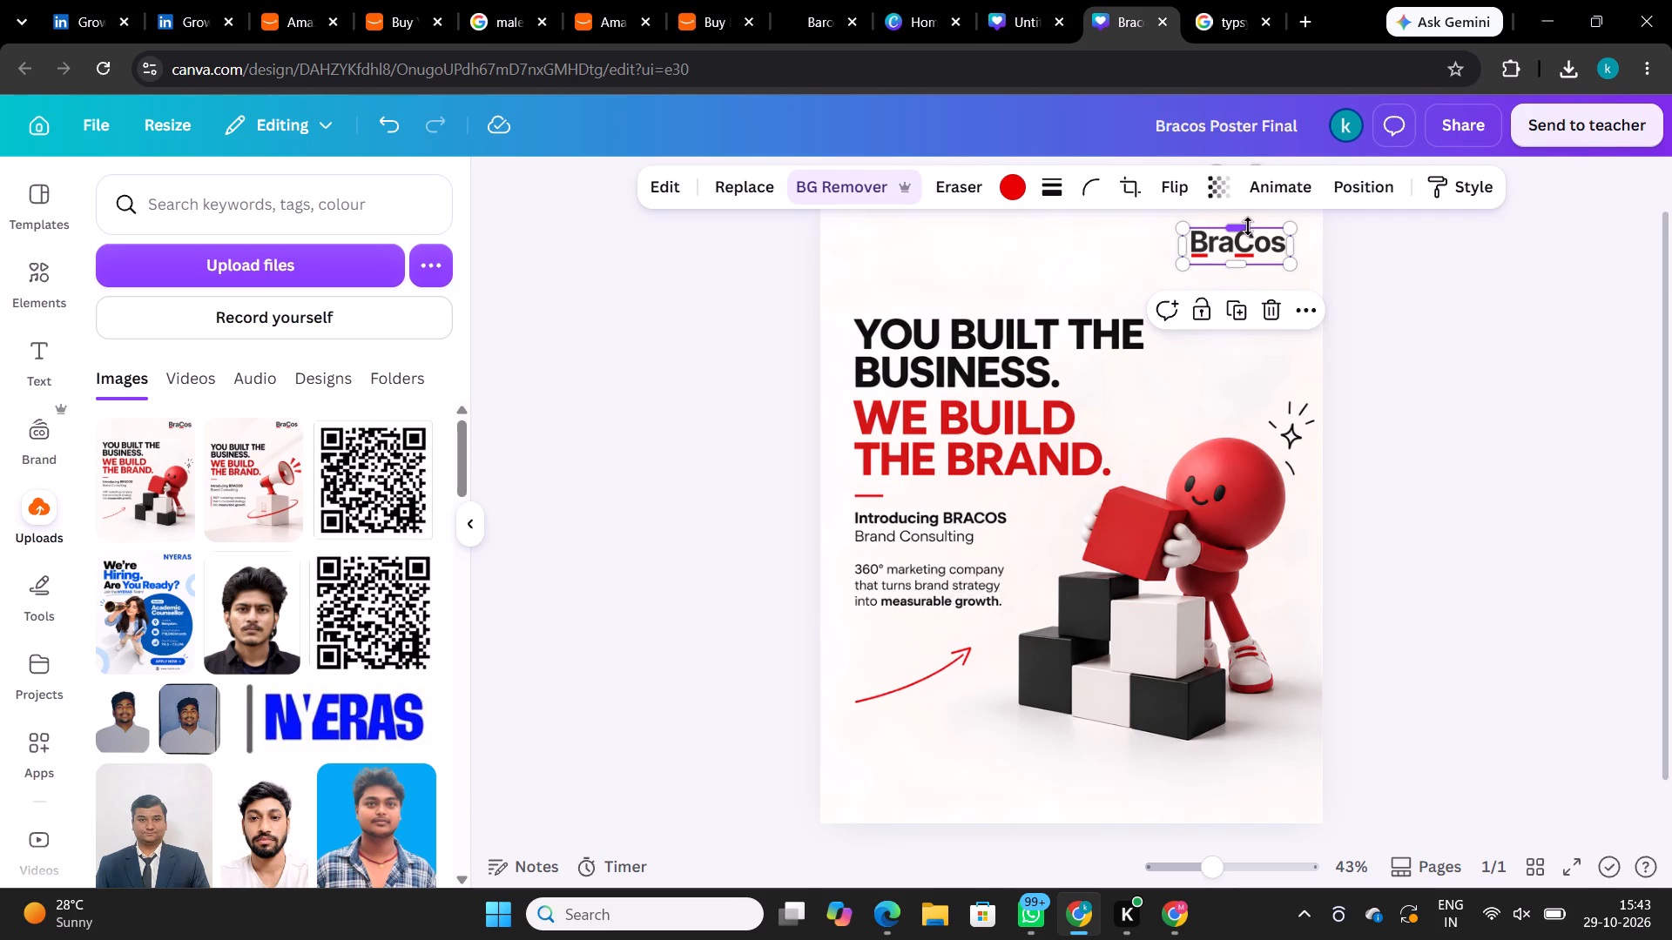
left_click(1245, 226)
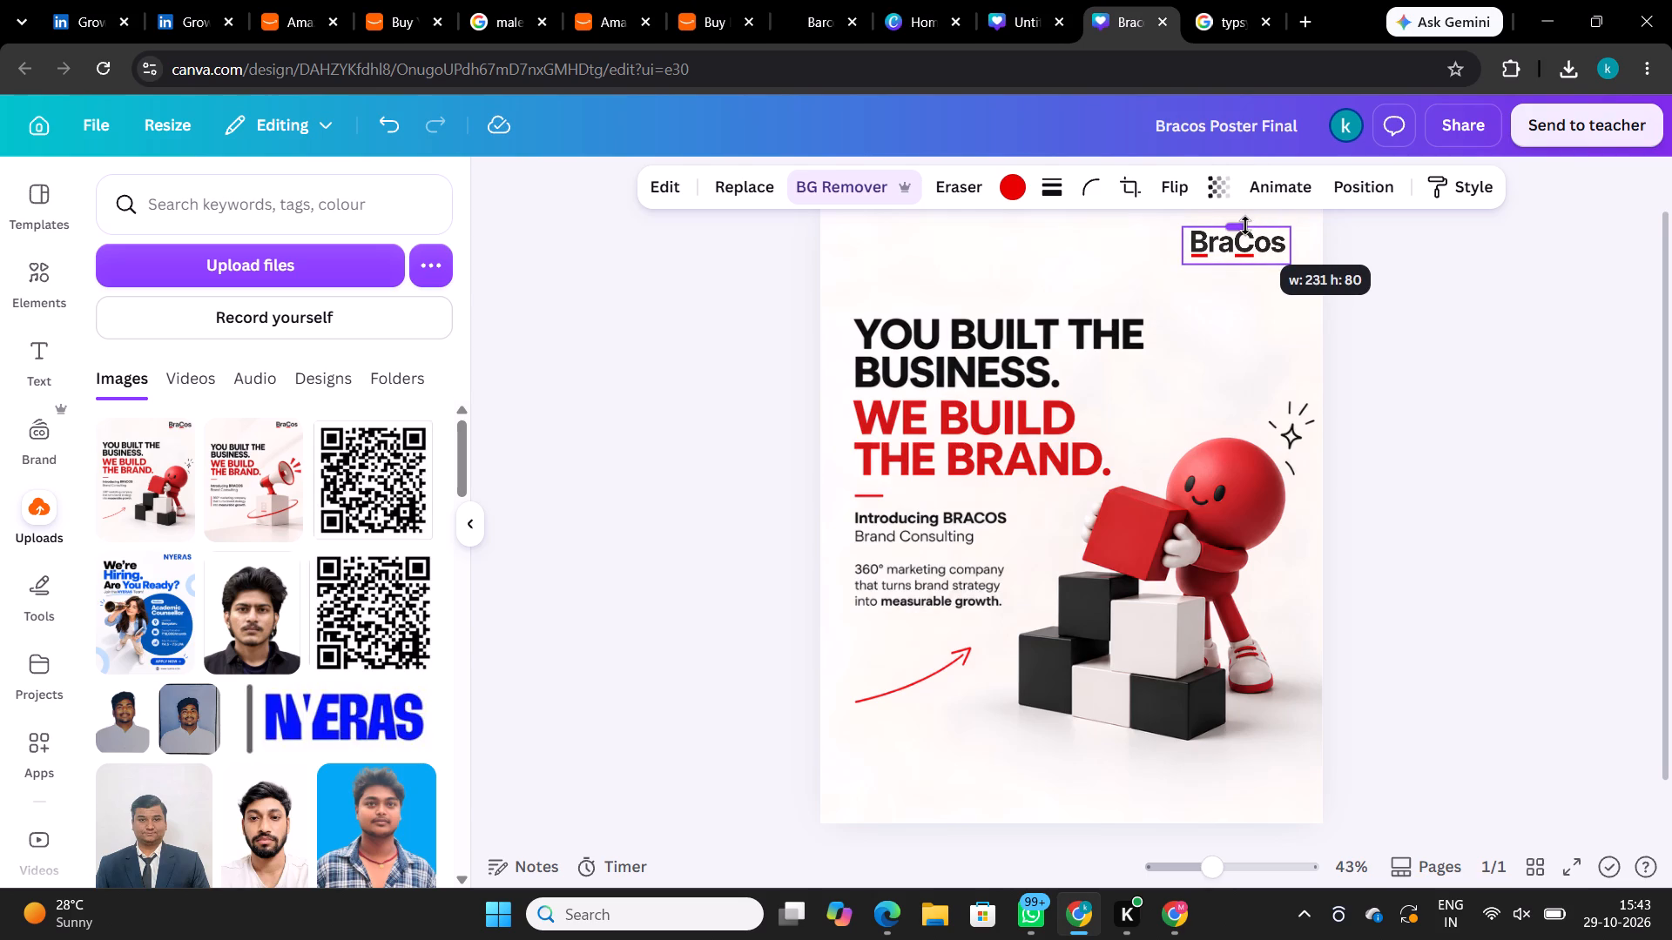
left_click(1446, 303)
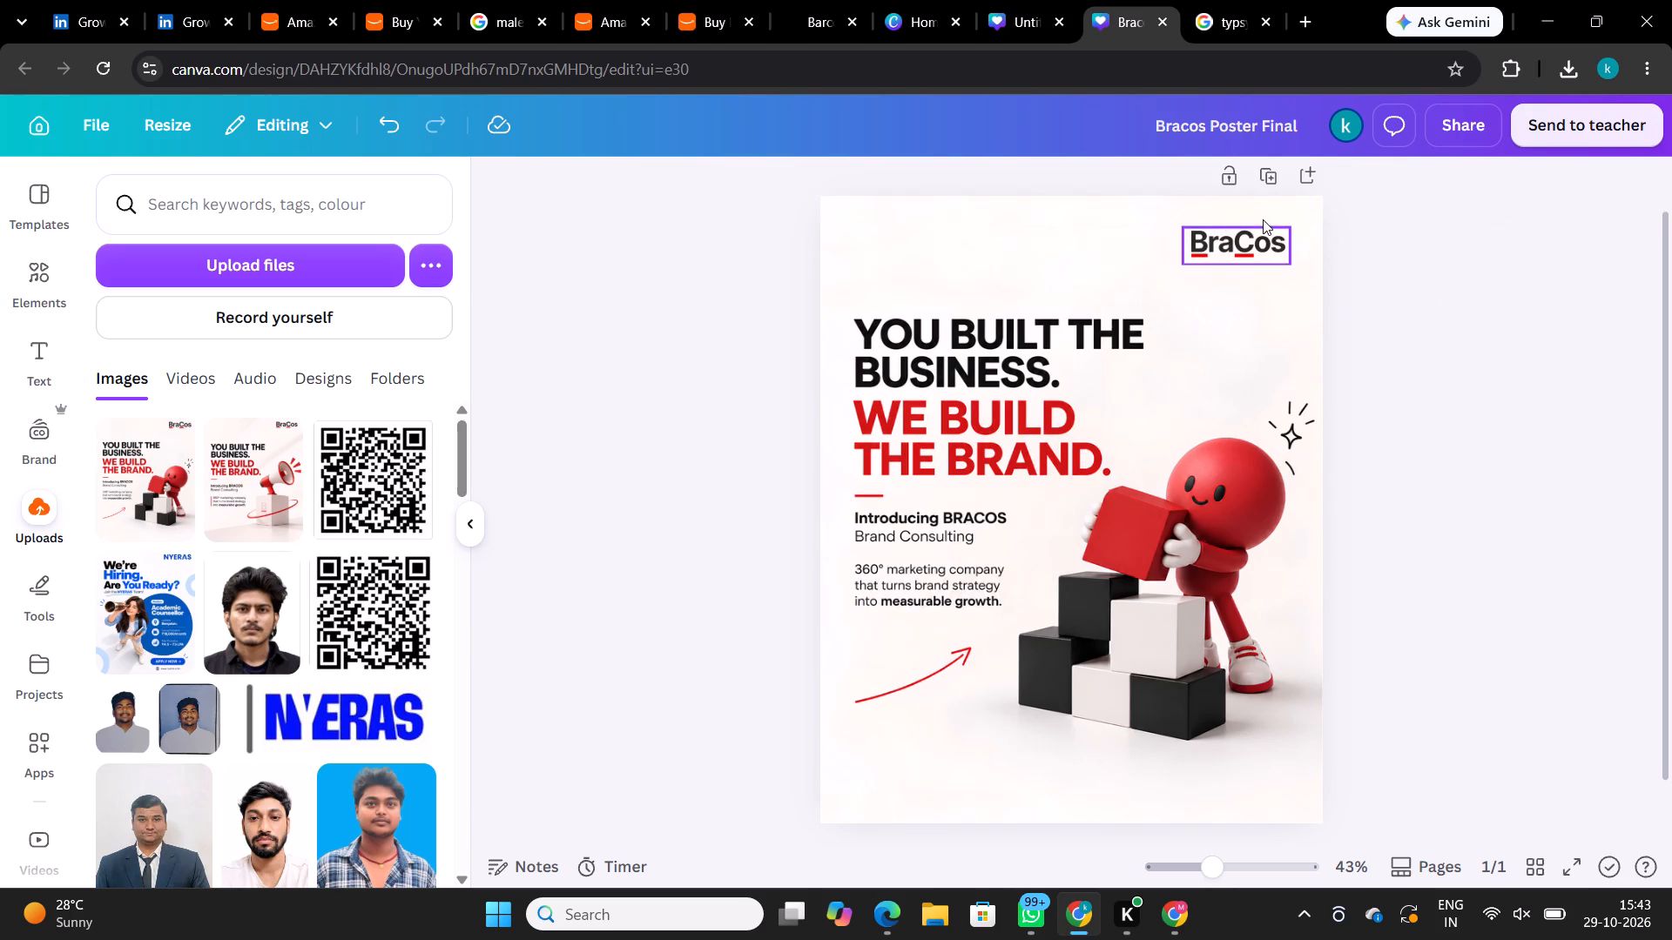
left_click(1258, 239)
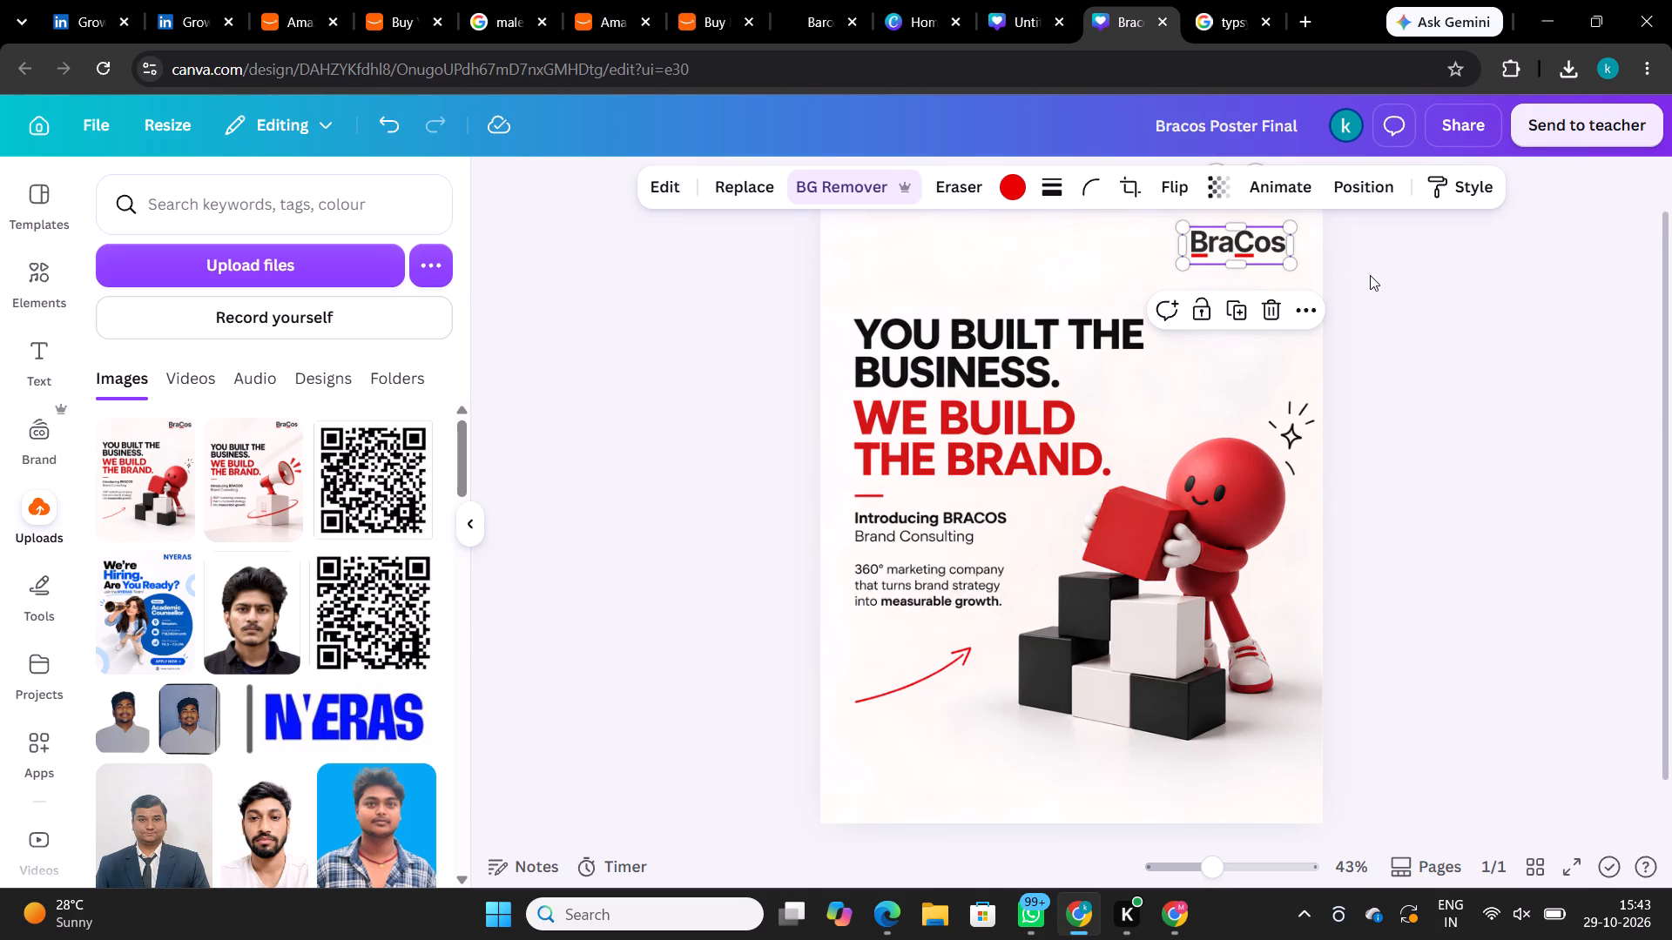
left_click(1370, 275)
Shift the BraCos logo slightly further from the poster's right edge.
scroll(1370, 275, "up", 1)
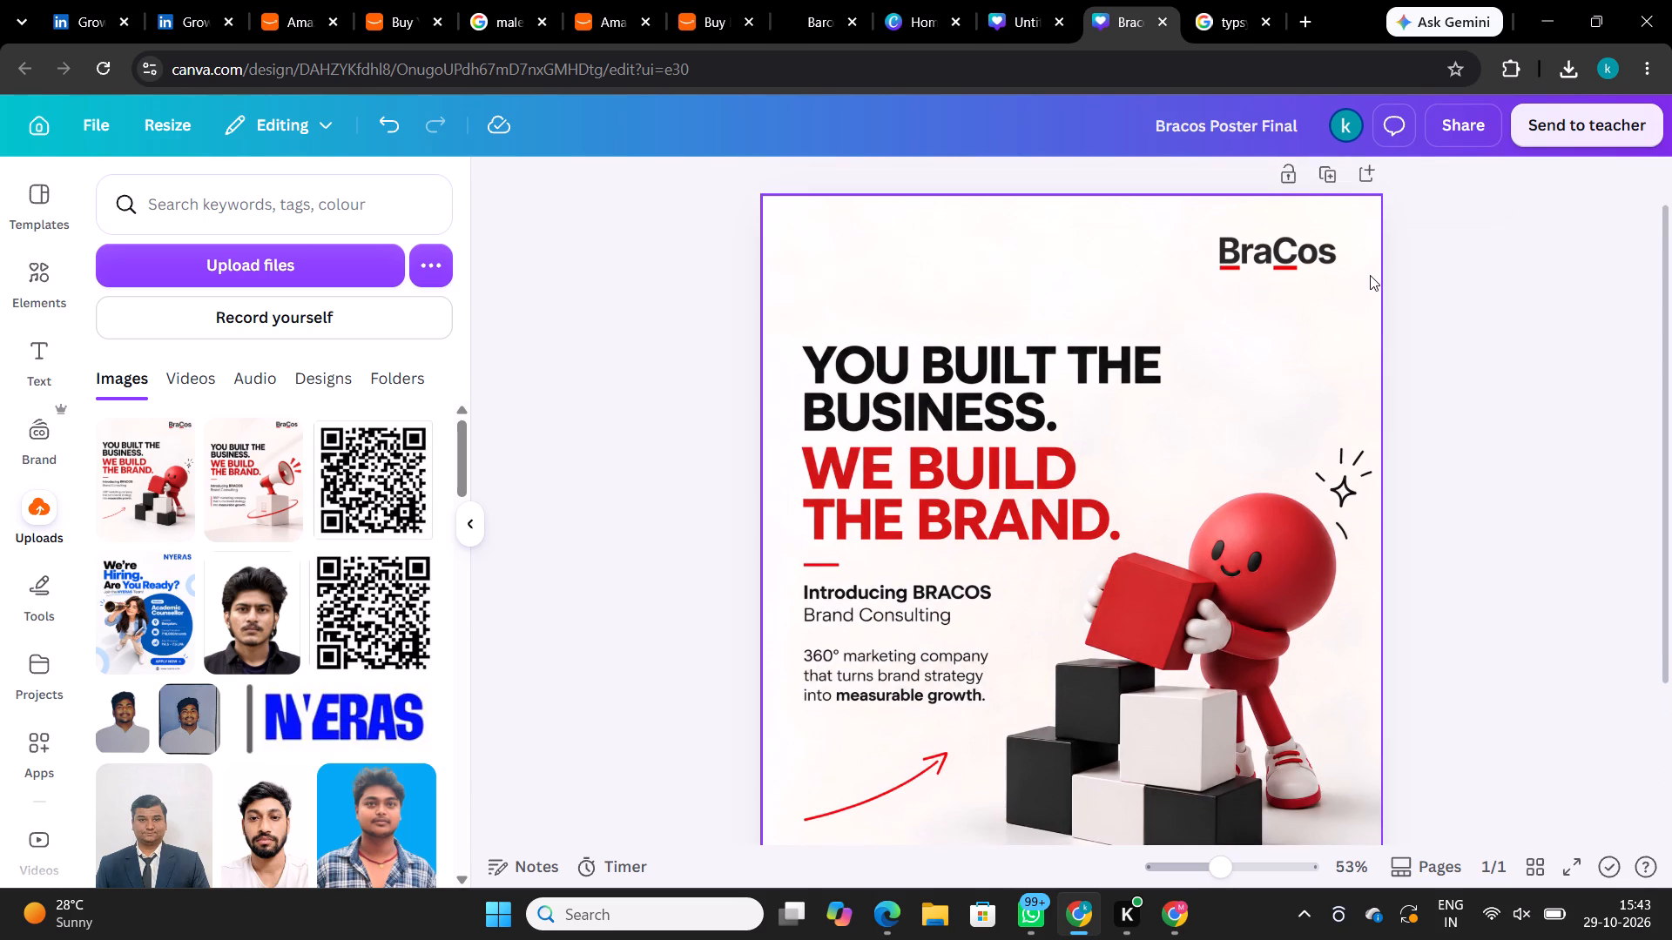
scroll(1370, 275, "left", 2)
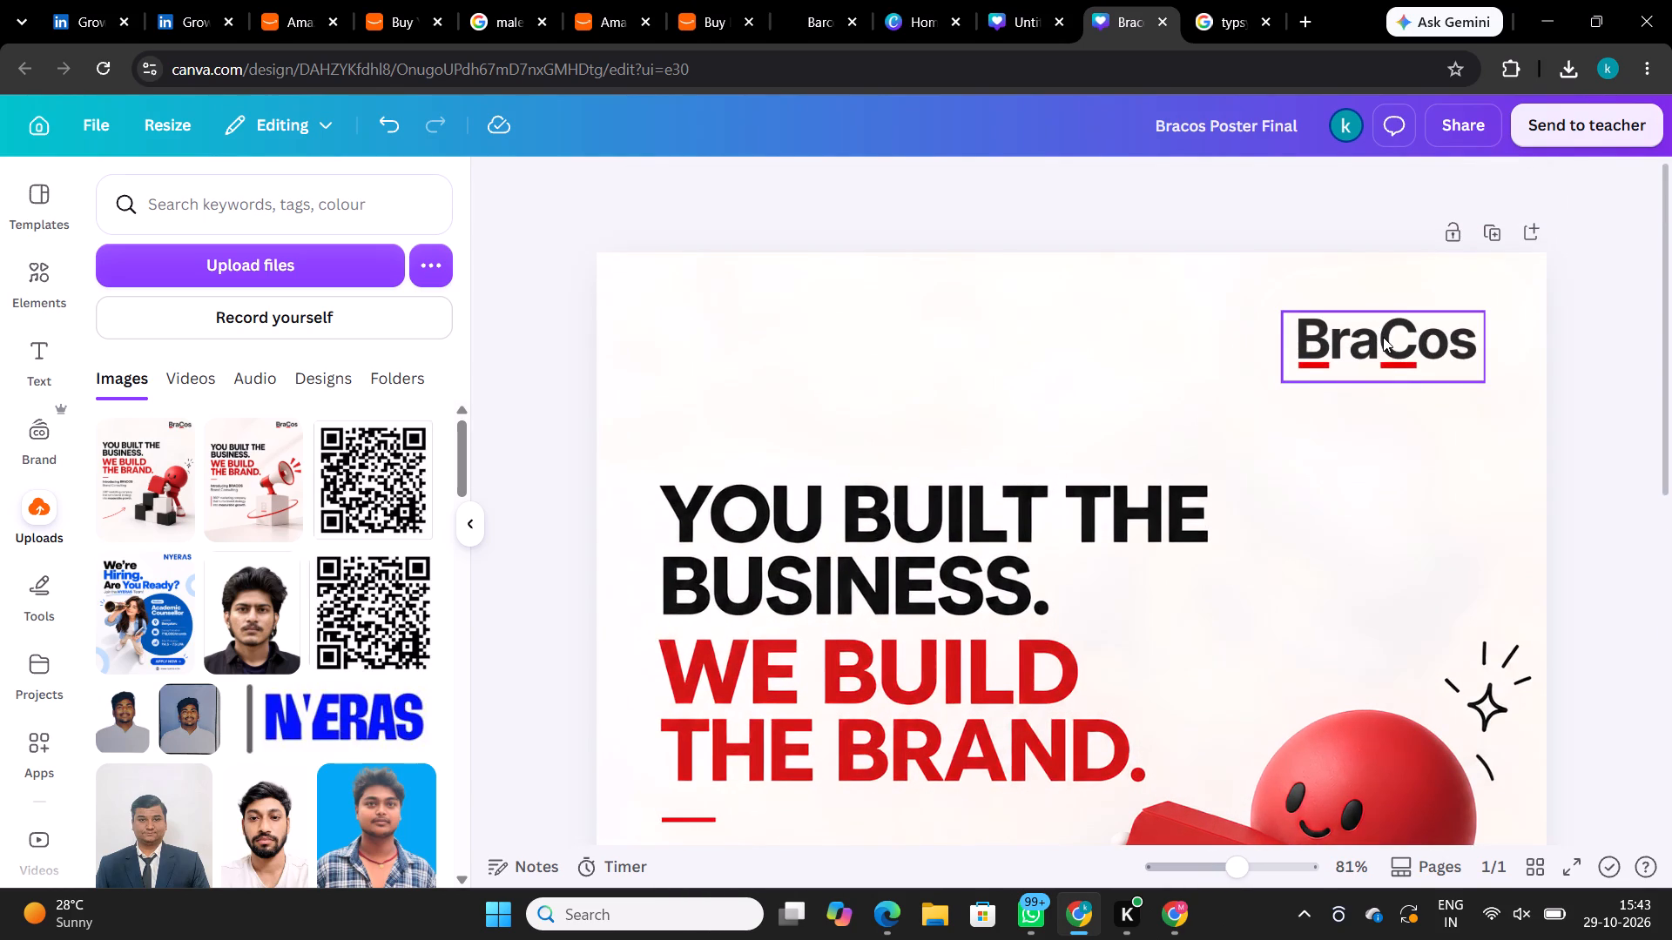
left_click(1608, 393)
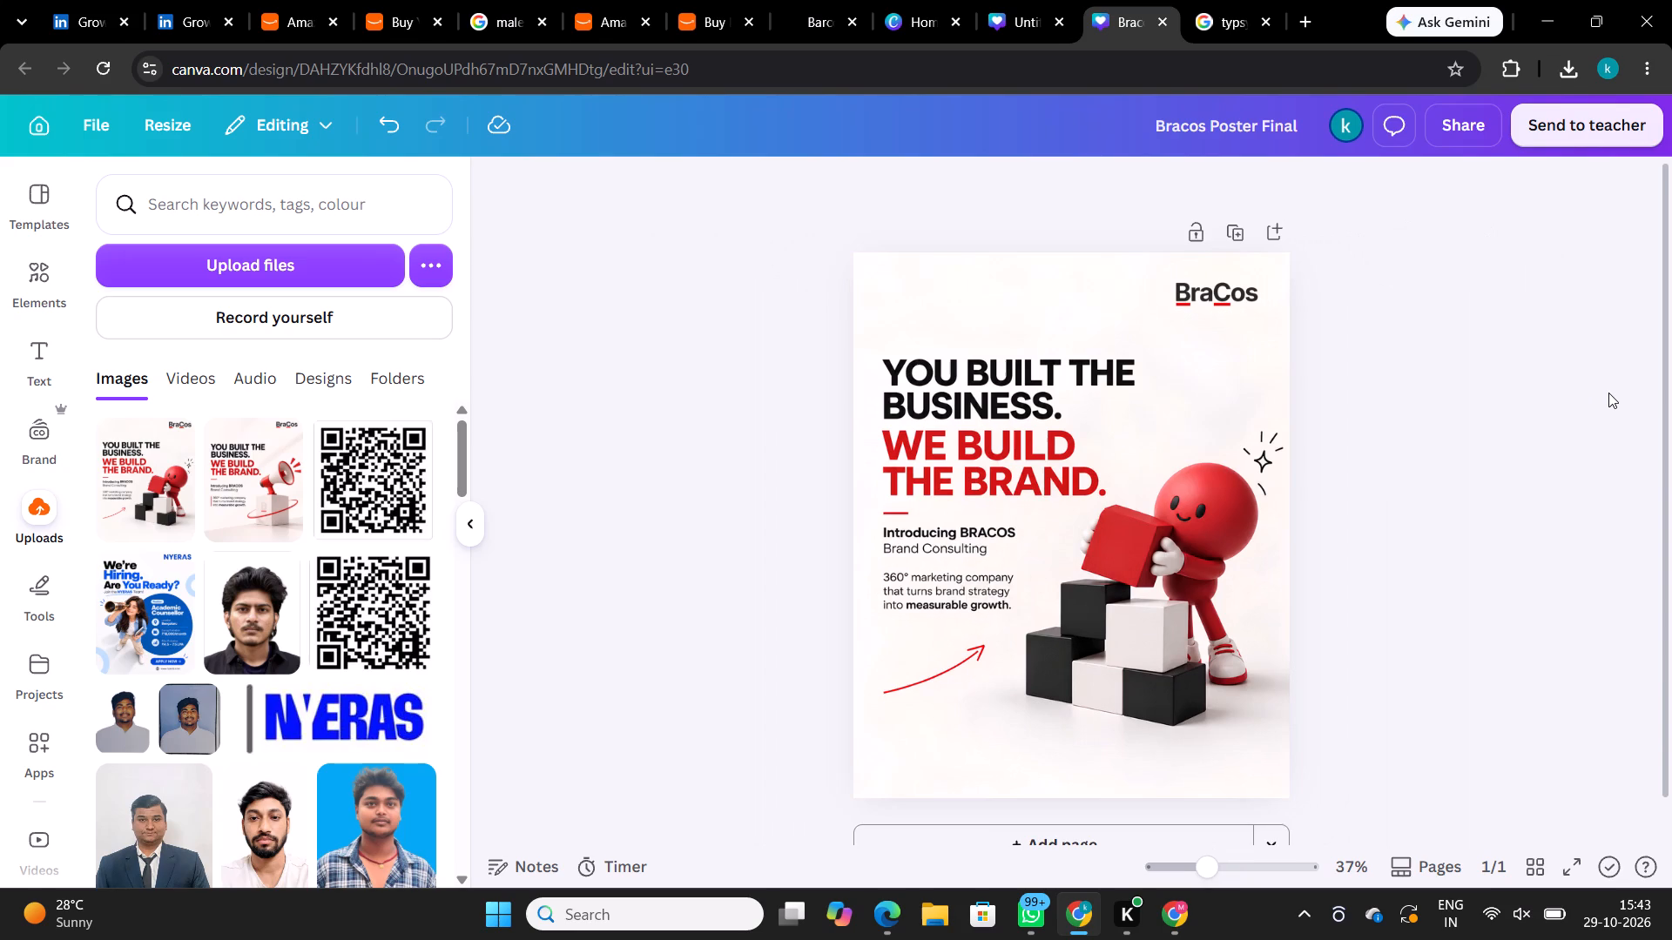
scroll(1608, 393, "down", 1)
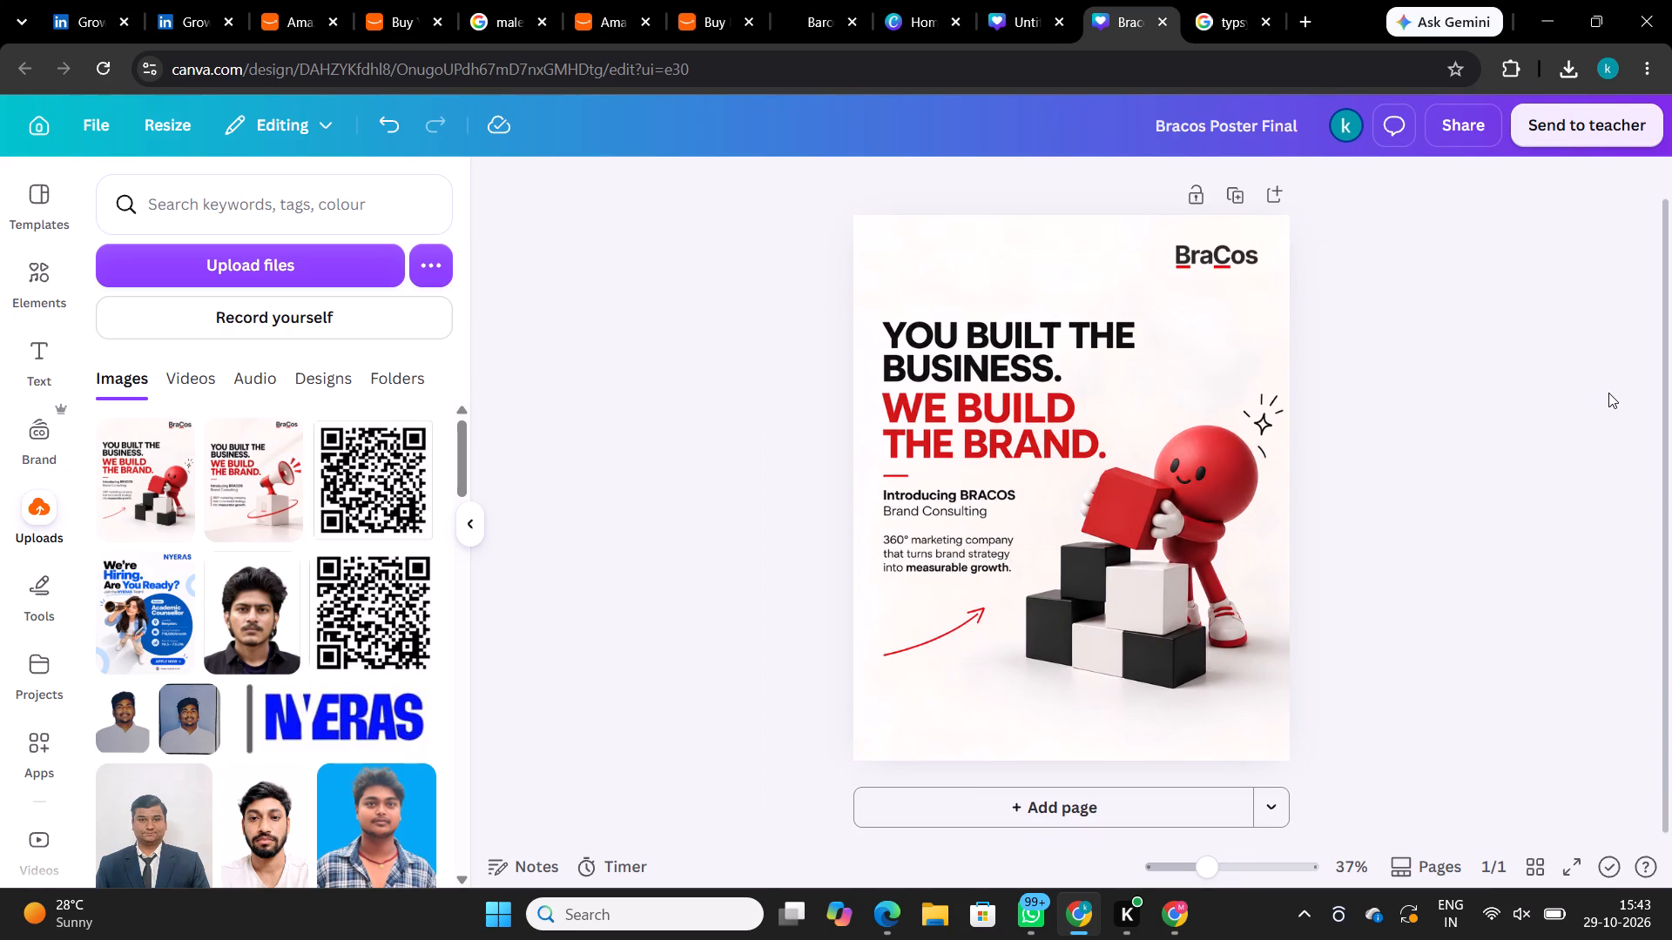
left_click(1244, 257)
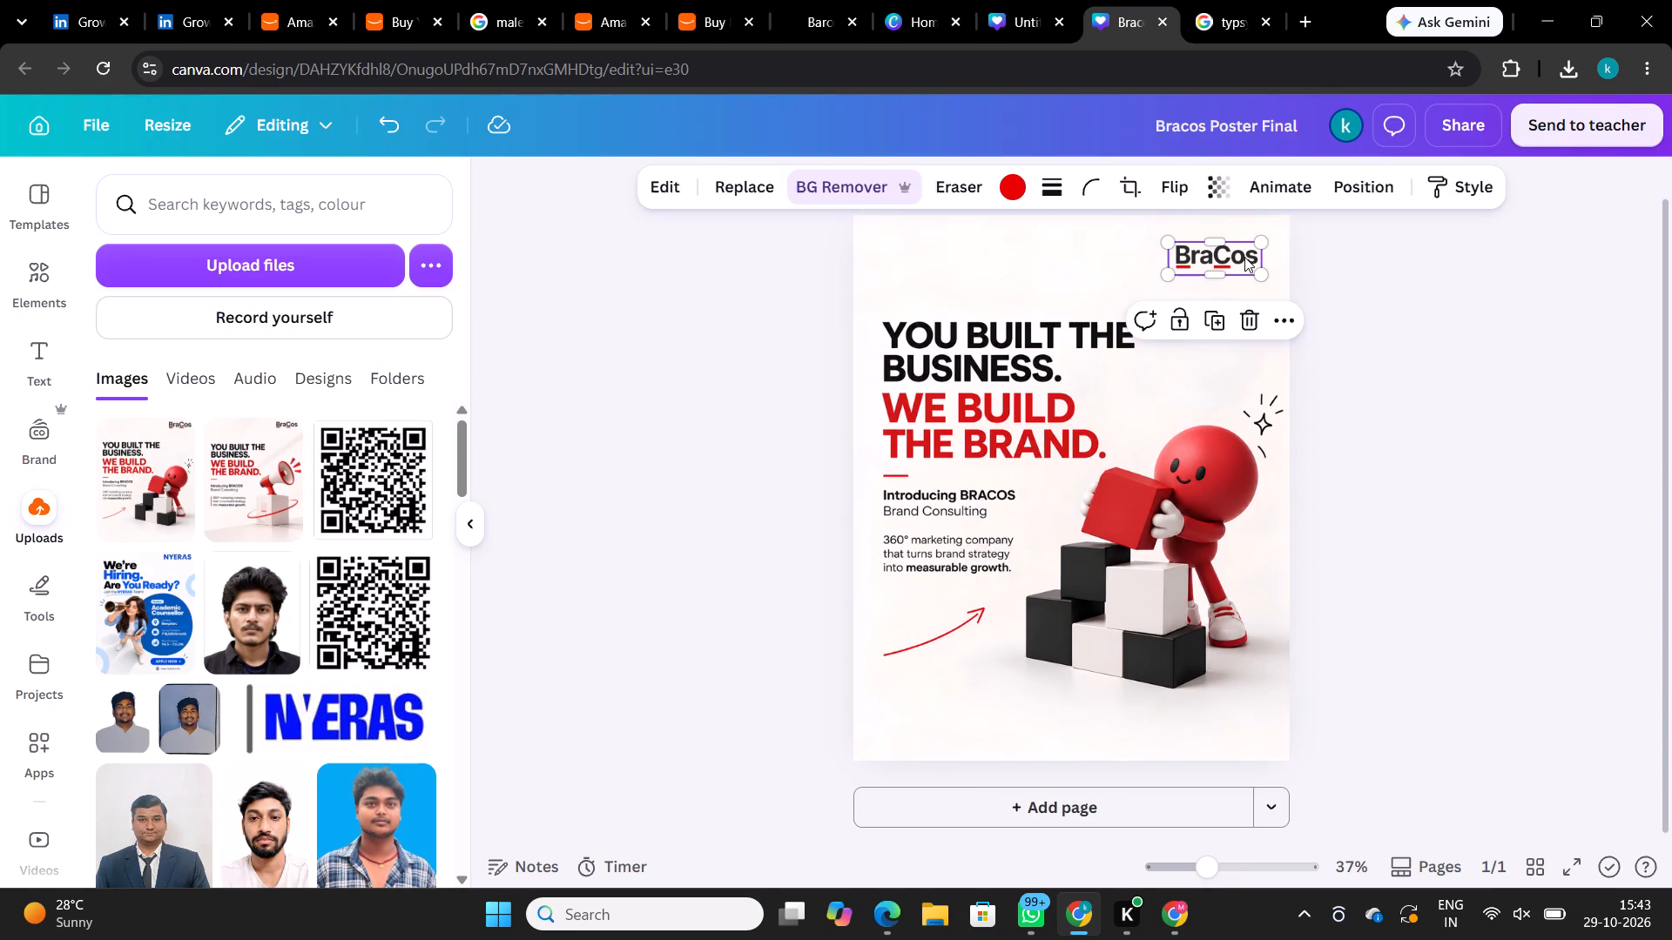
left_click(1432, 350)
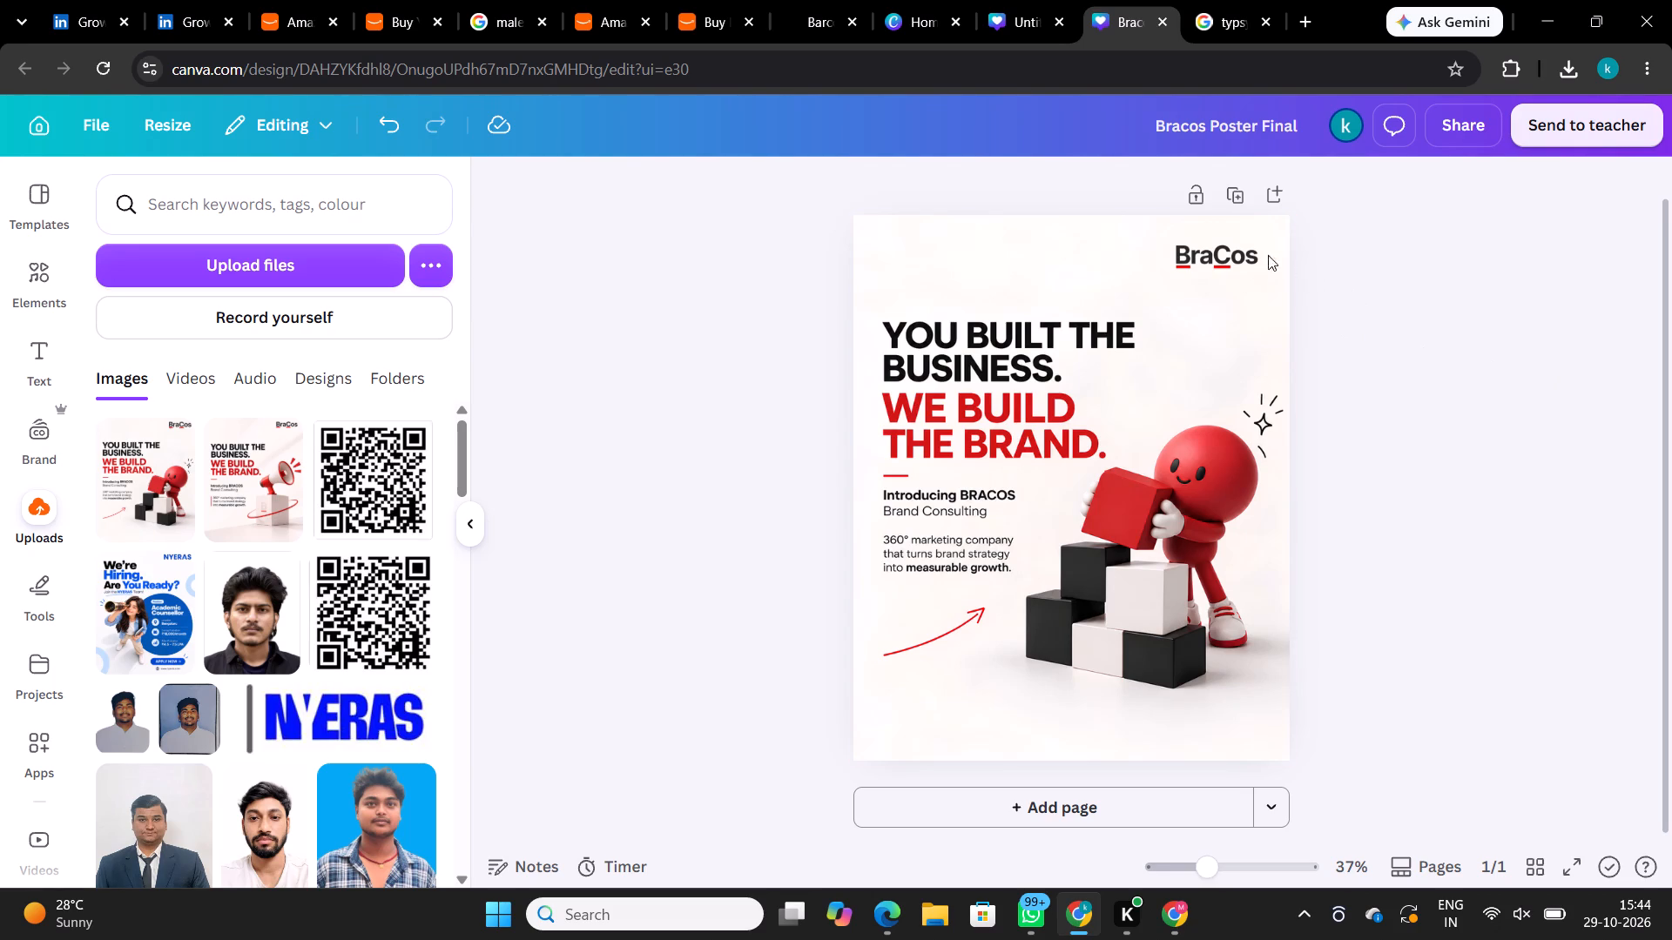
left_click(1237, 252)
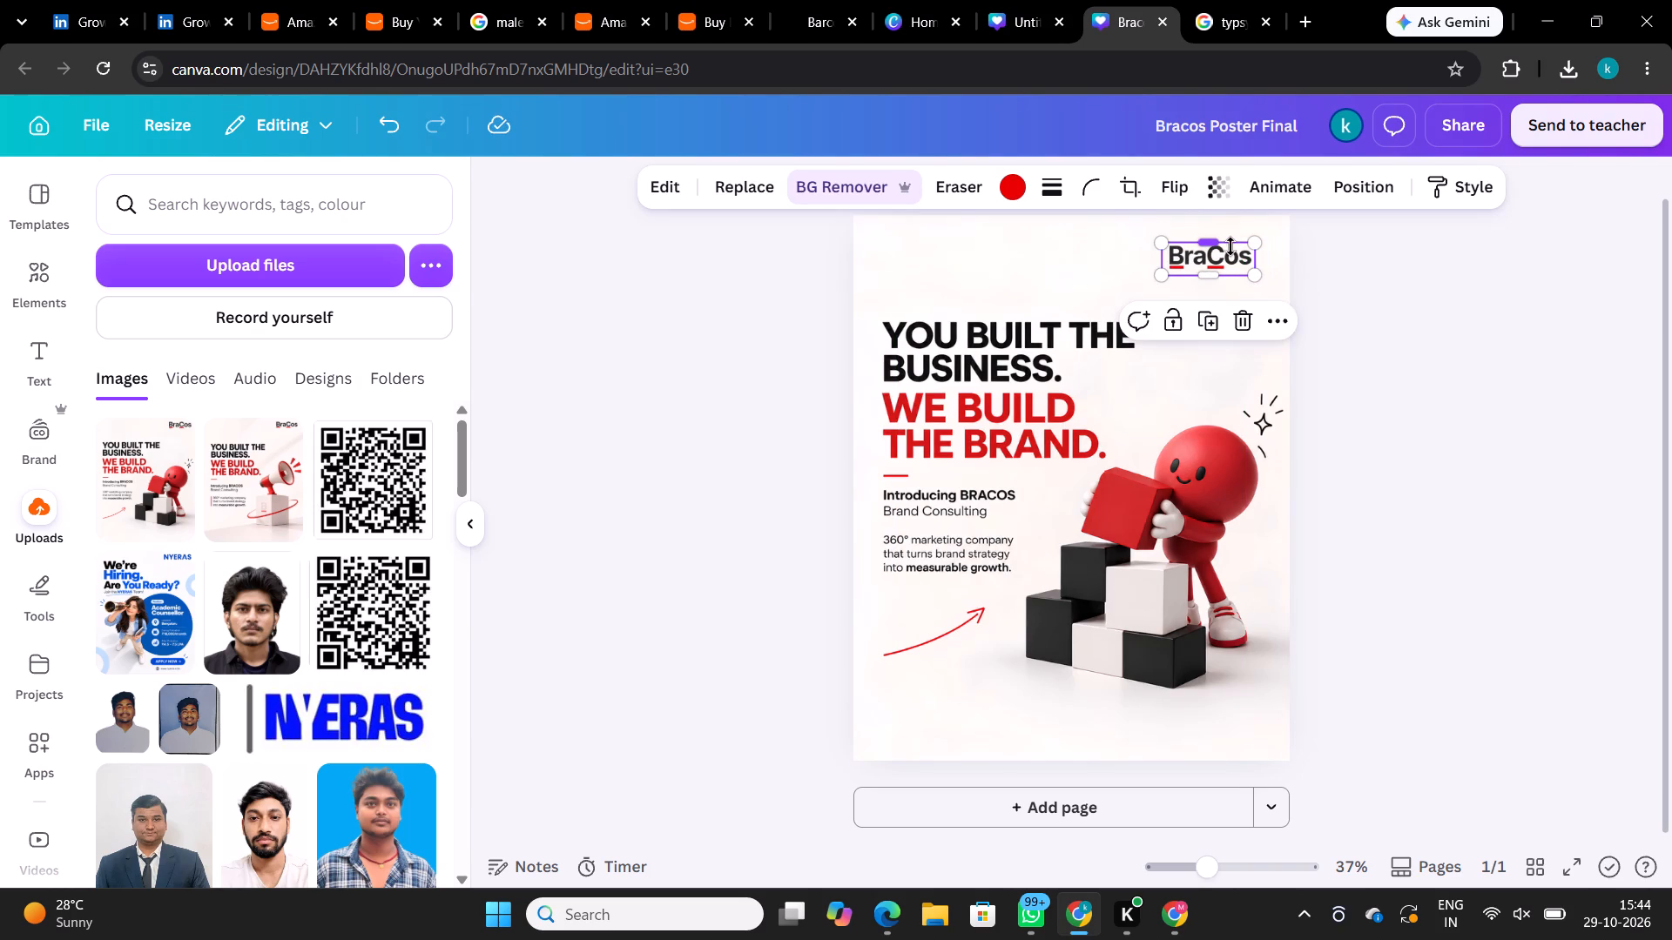
Undo the recent edits back past the rename, the logo's frame trim and its upward move, then deselect the logo.
key("ctrl+z")
key("ctrl+z")
key("ctrl+z")
key("ctrl+z")
key("ctrl+z")
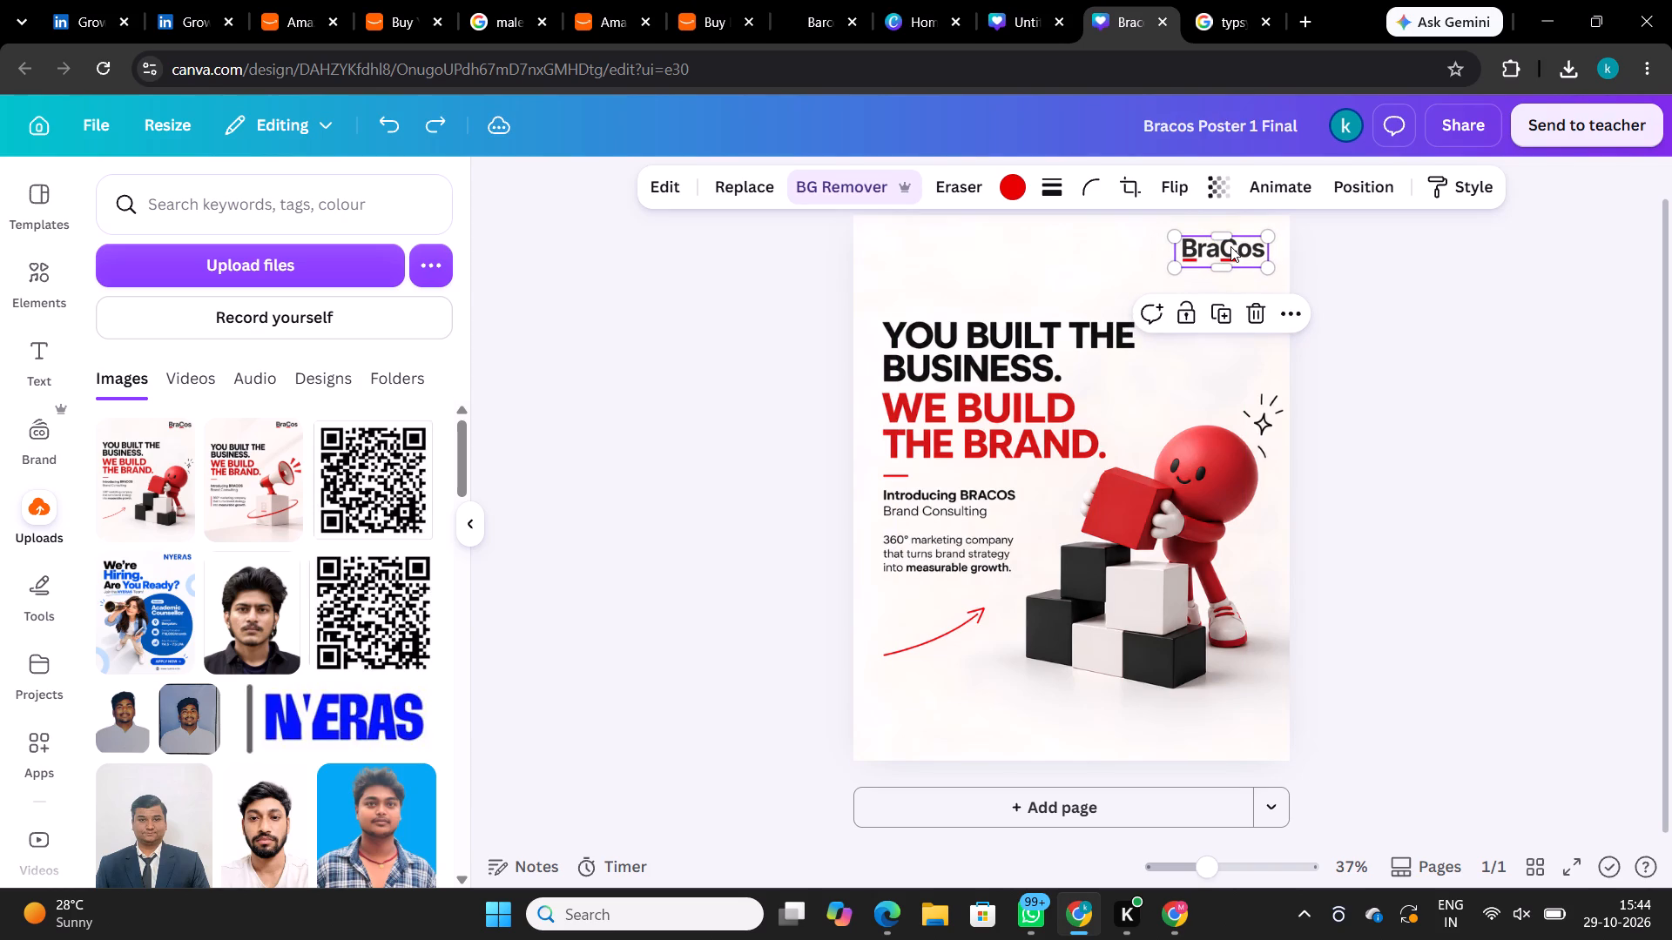
key("ctrl+z")
key("ctrl+z")
key("ctrl+z")
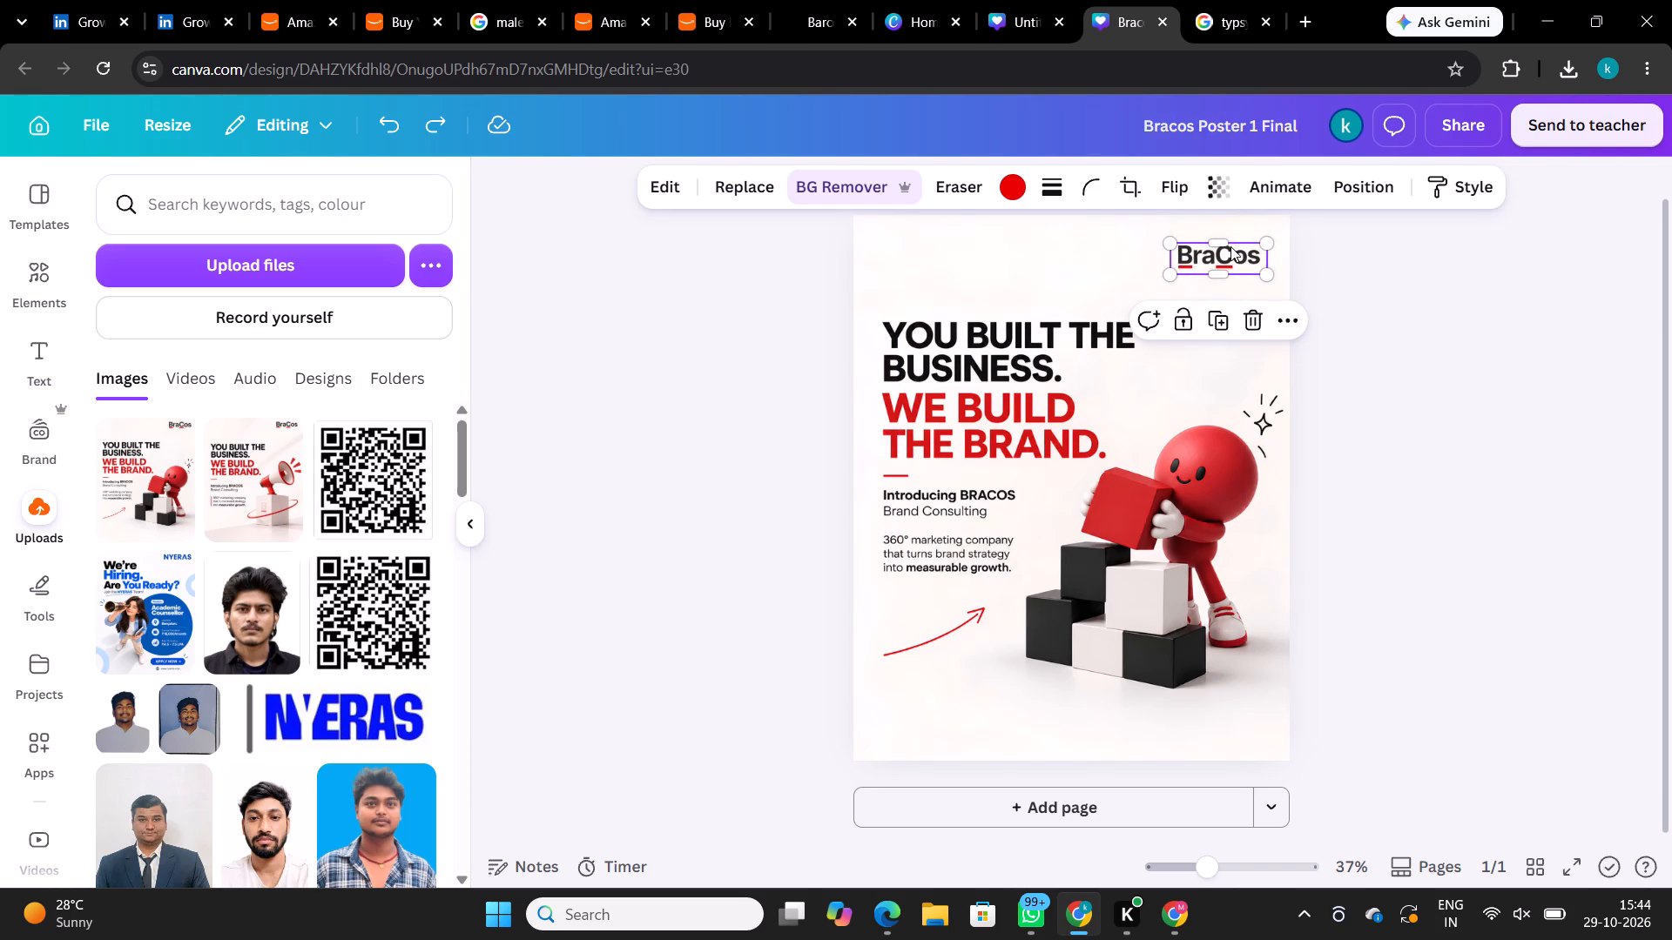
left_click(1431, 352)
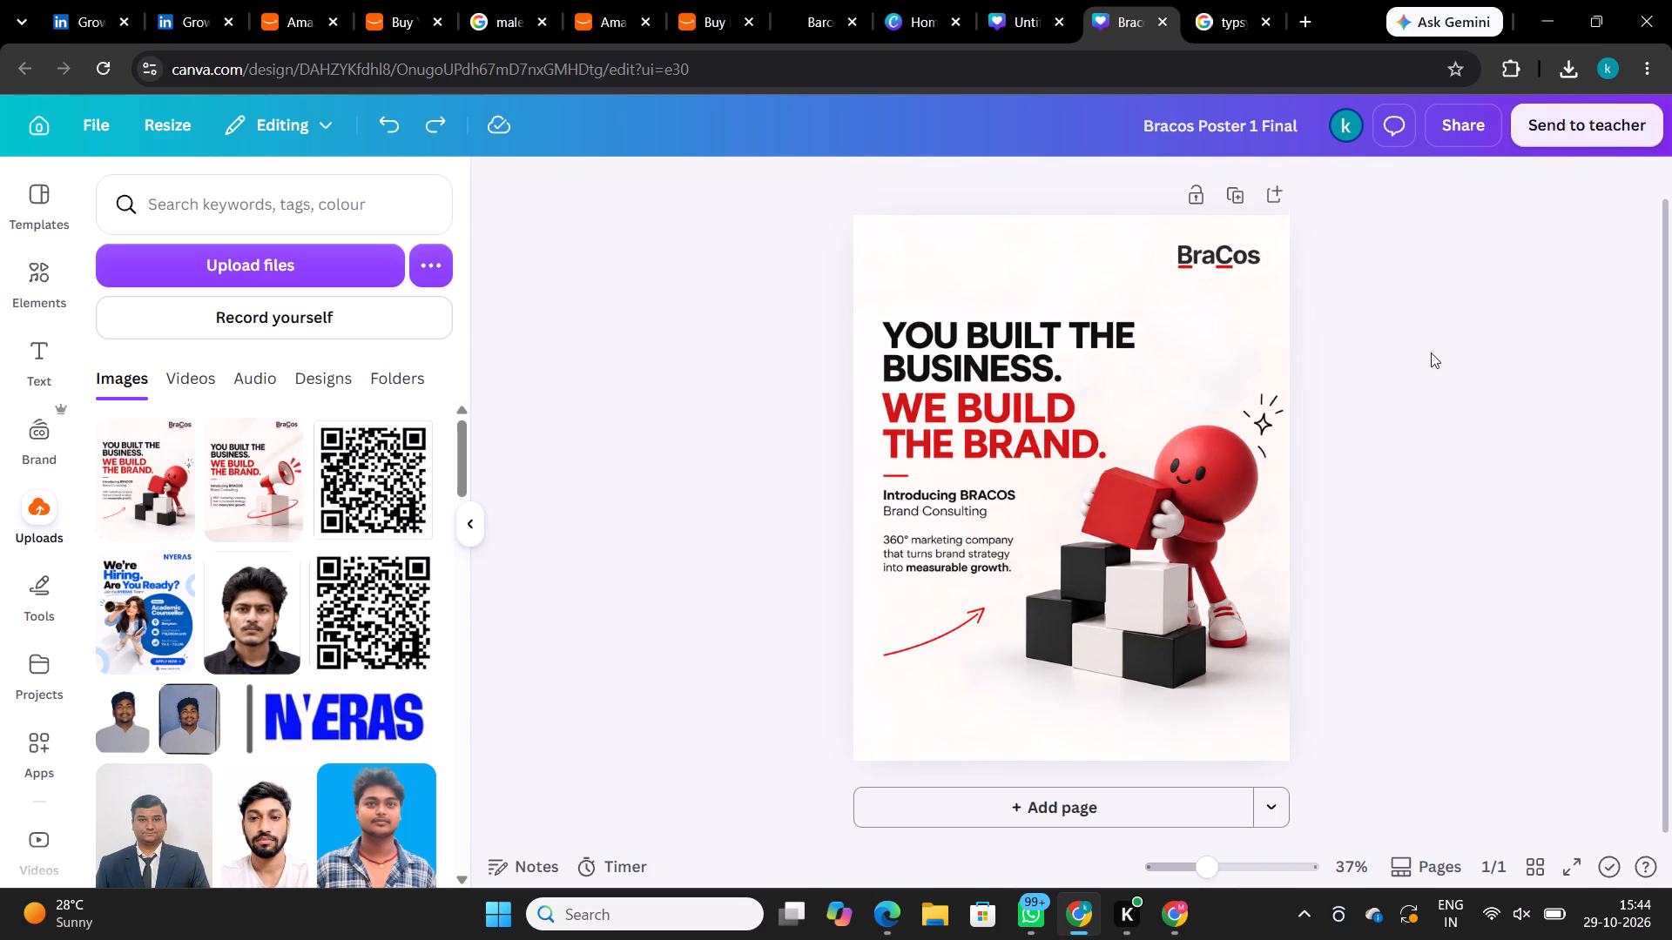
Enlarge the BraCos logo slightly to about 243 wide by 80 high and leave it deselected.
left_click(1213, 254)
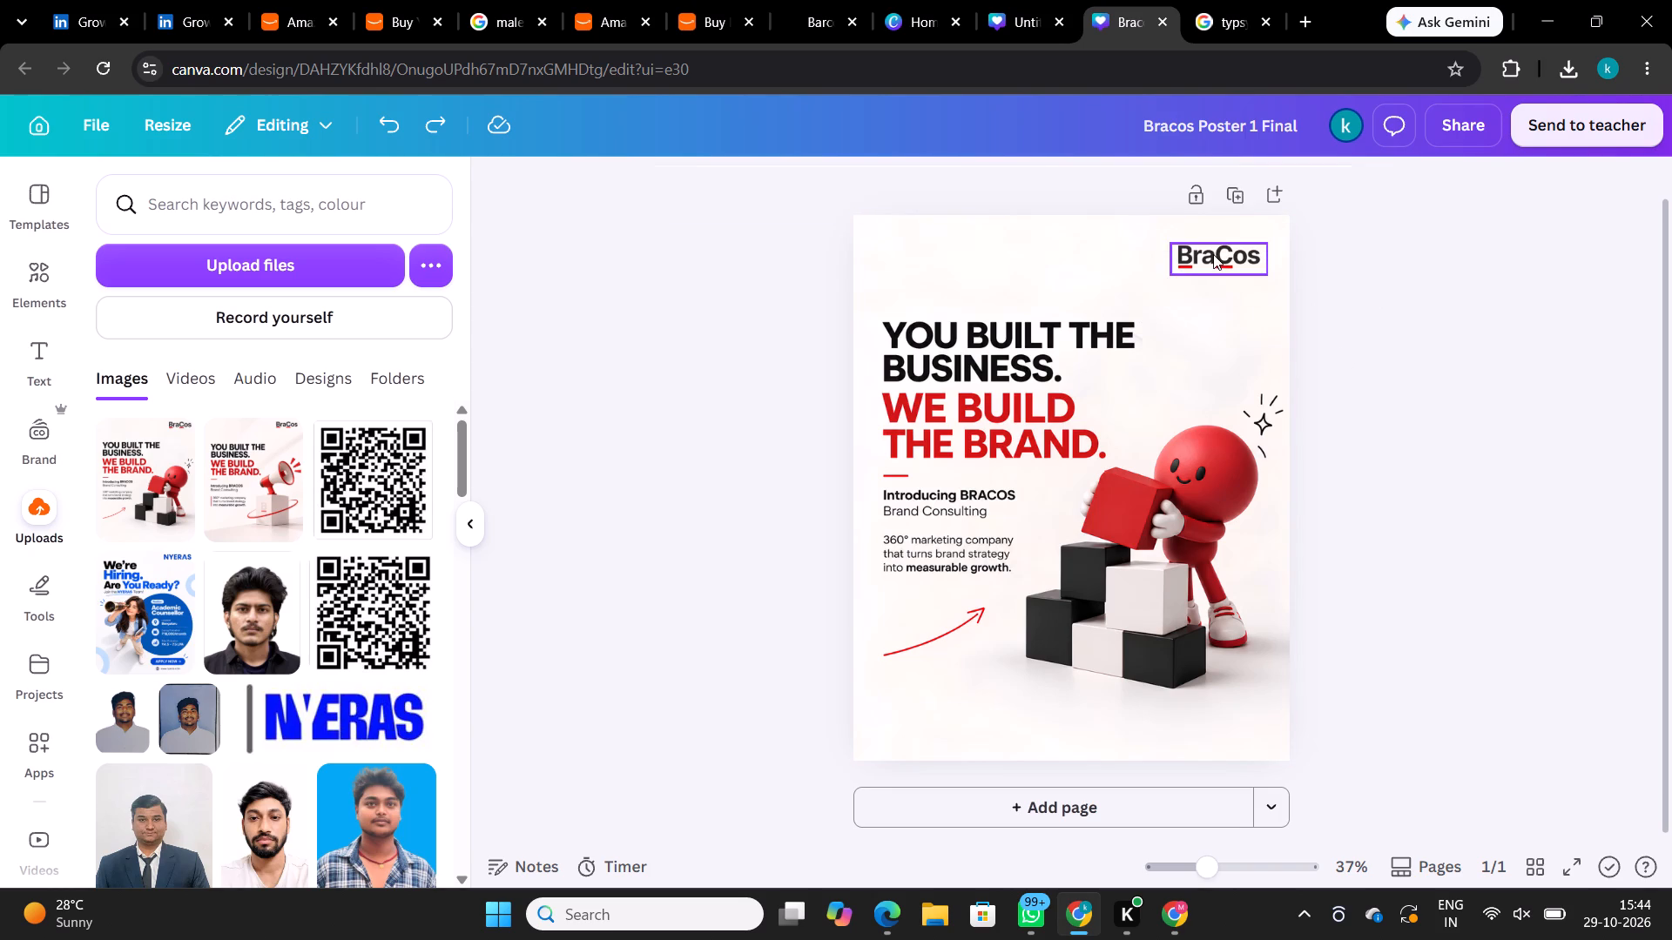
left_click(1267, 246)
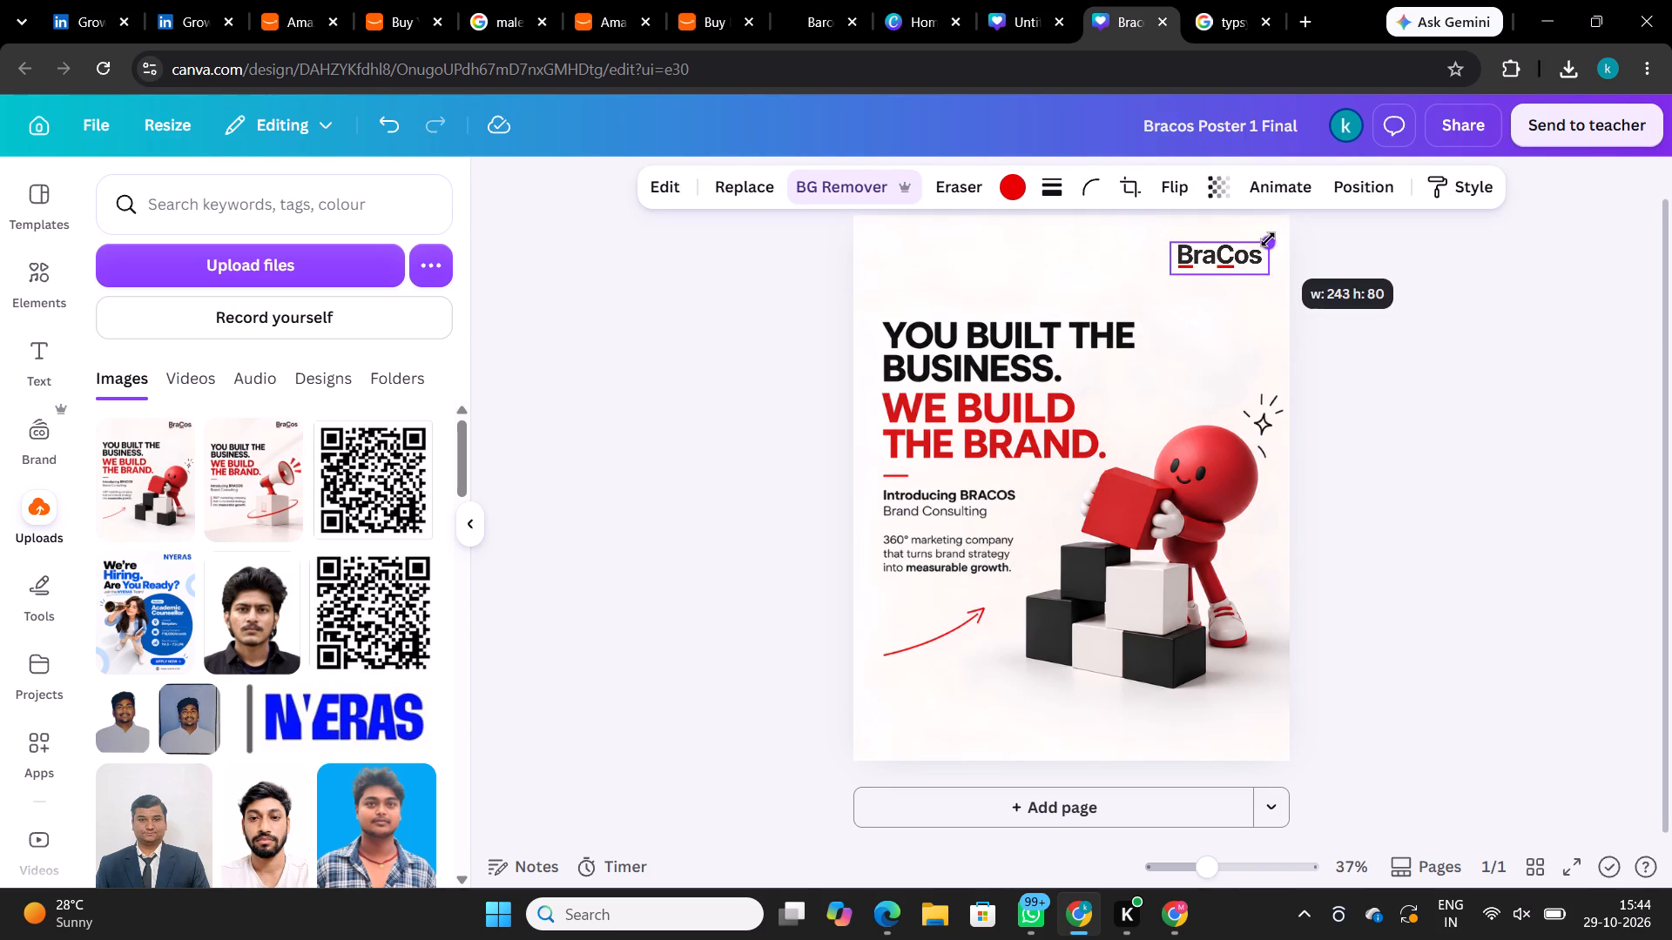
left_click(1370, 276)
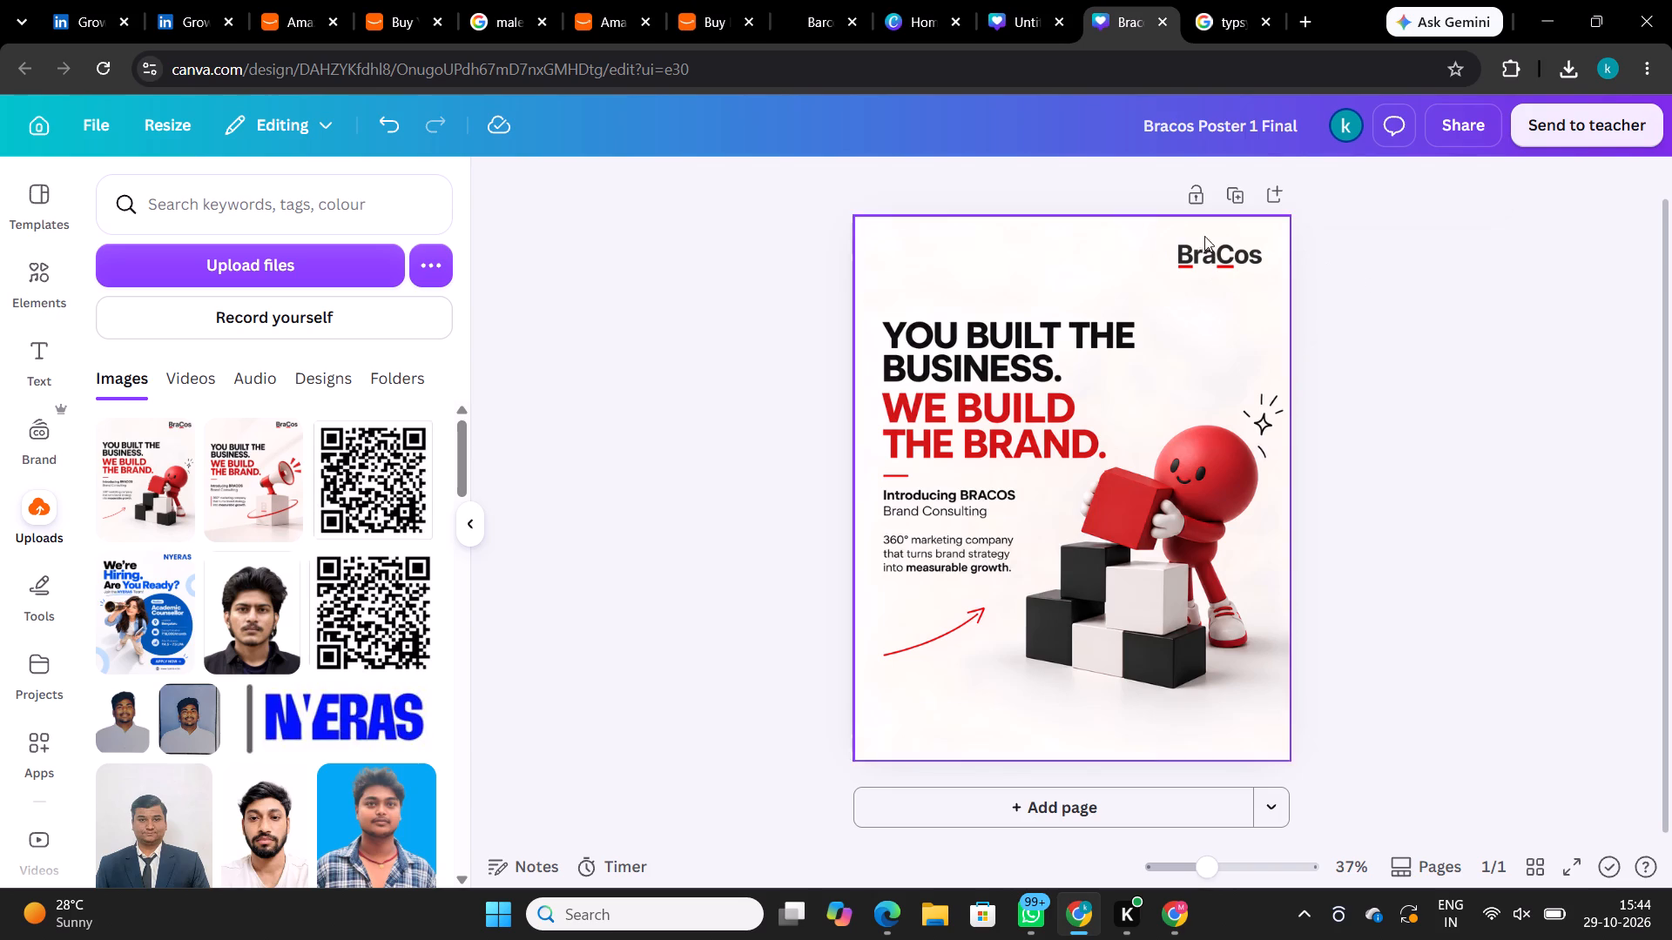
left_click(1215, 252)
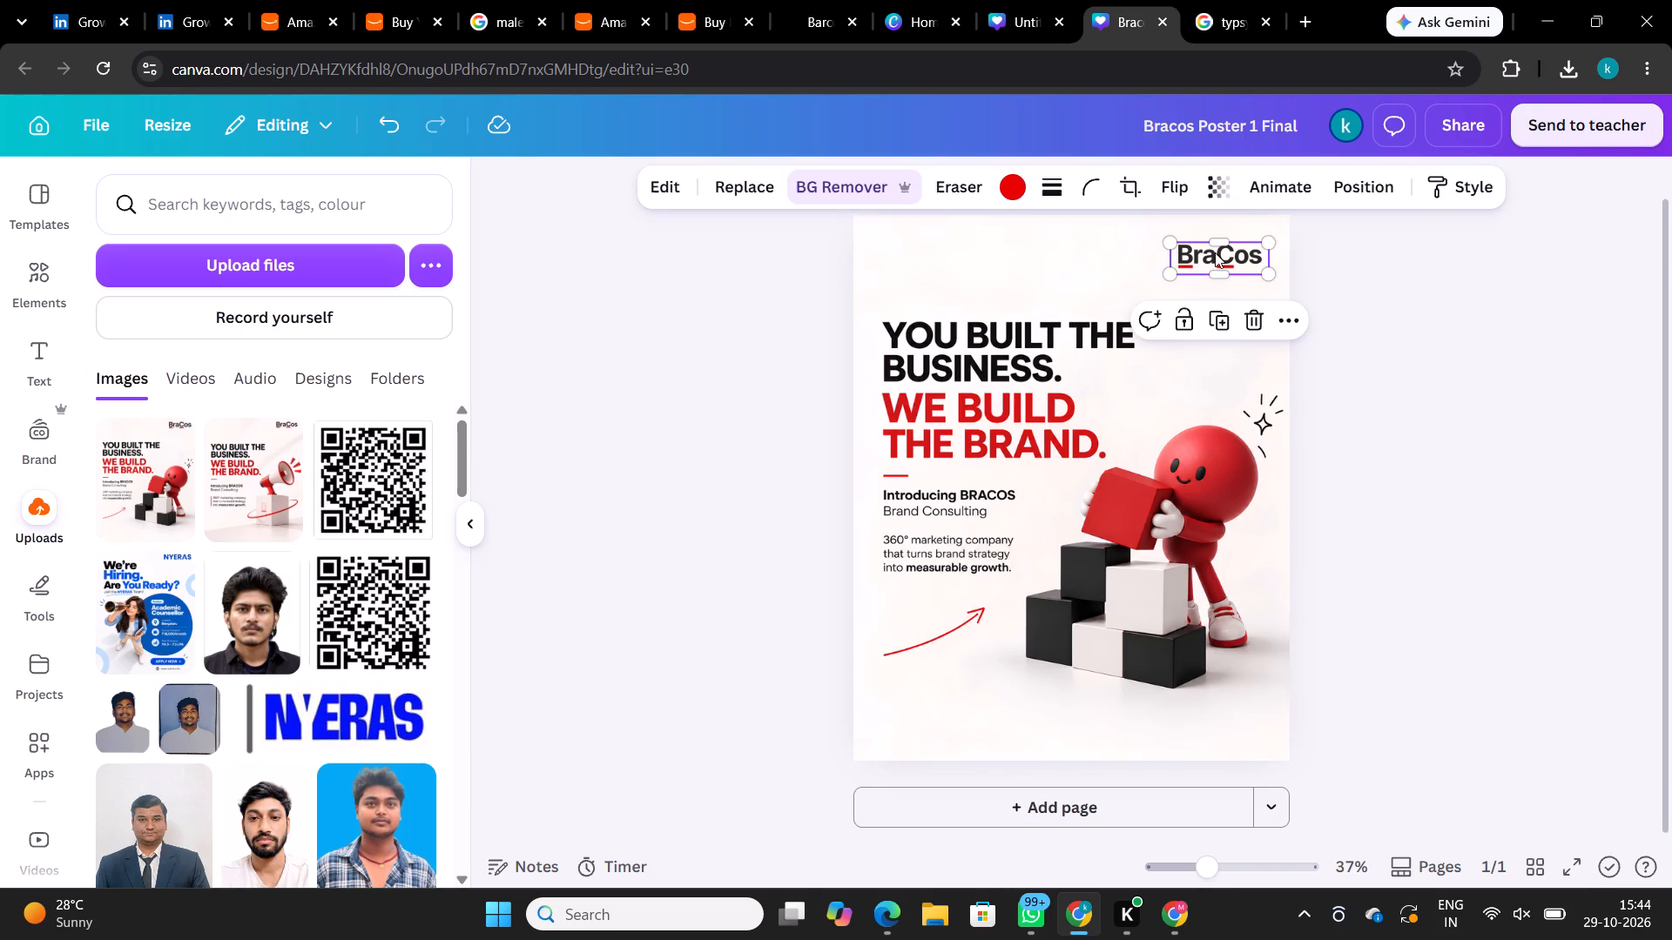
left_click(1356, 312)
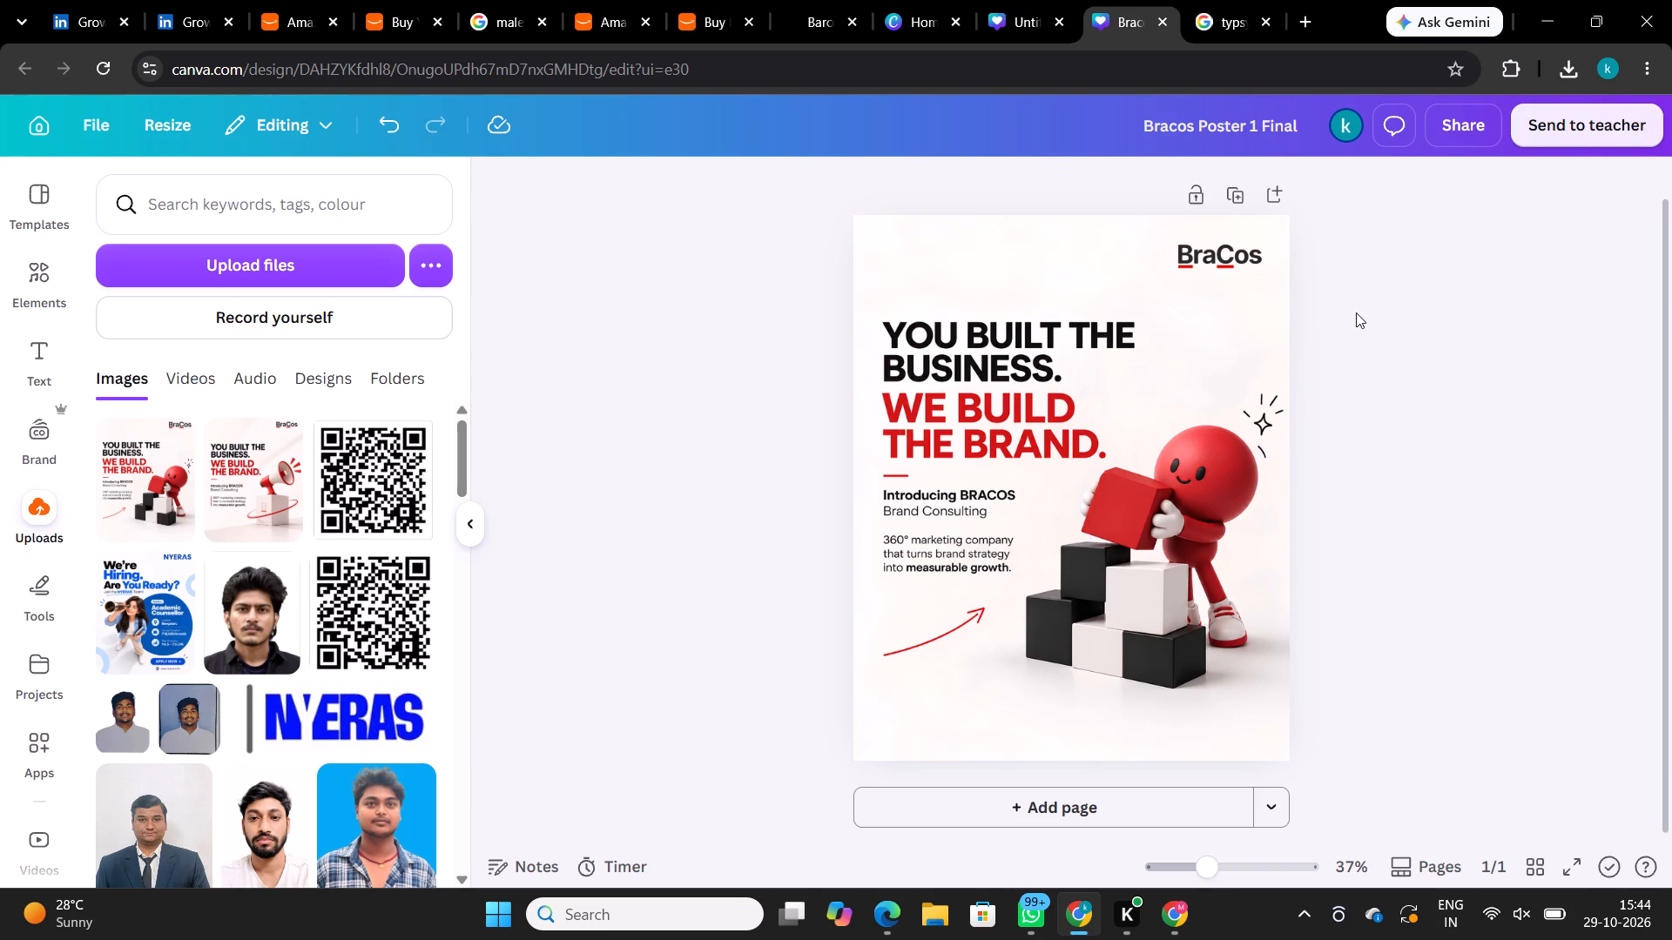
Nudge the BraCos logo five small increments left and one down on the poster, and leave it deselected.
left_click(1226, 258)
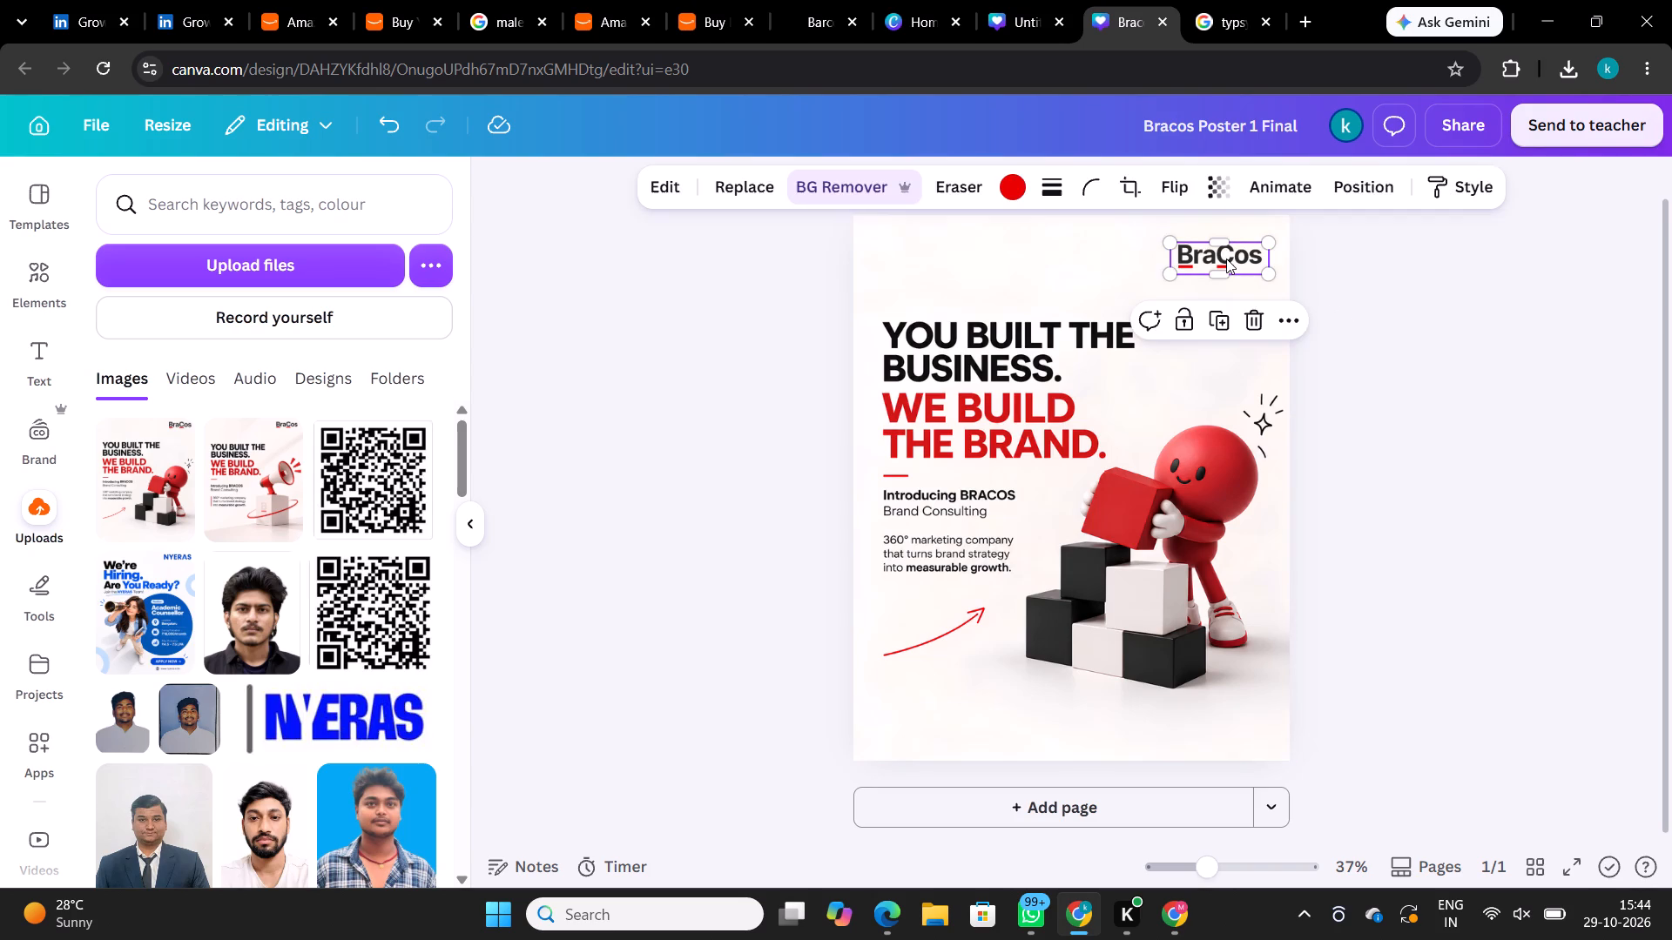
key("Left")
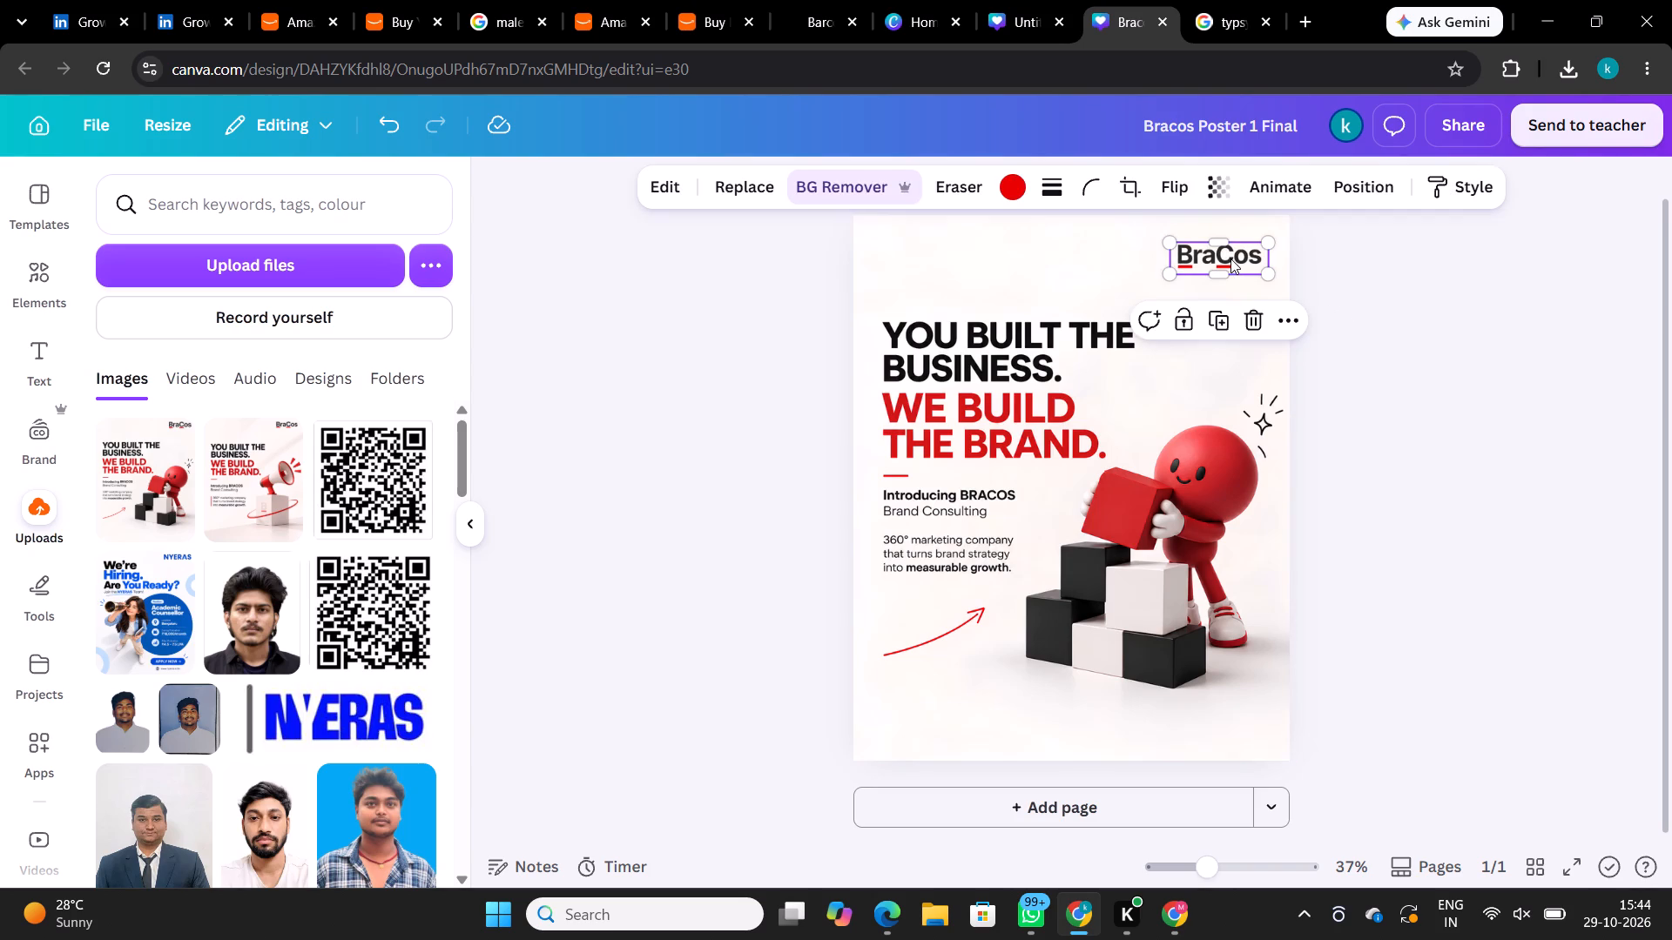
key("Left")
left_click(1397, 292)
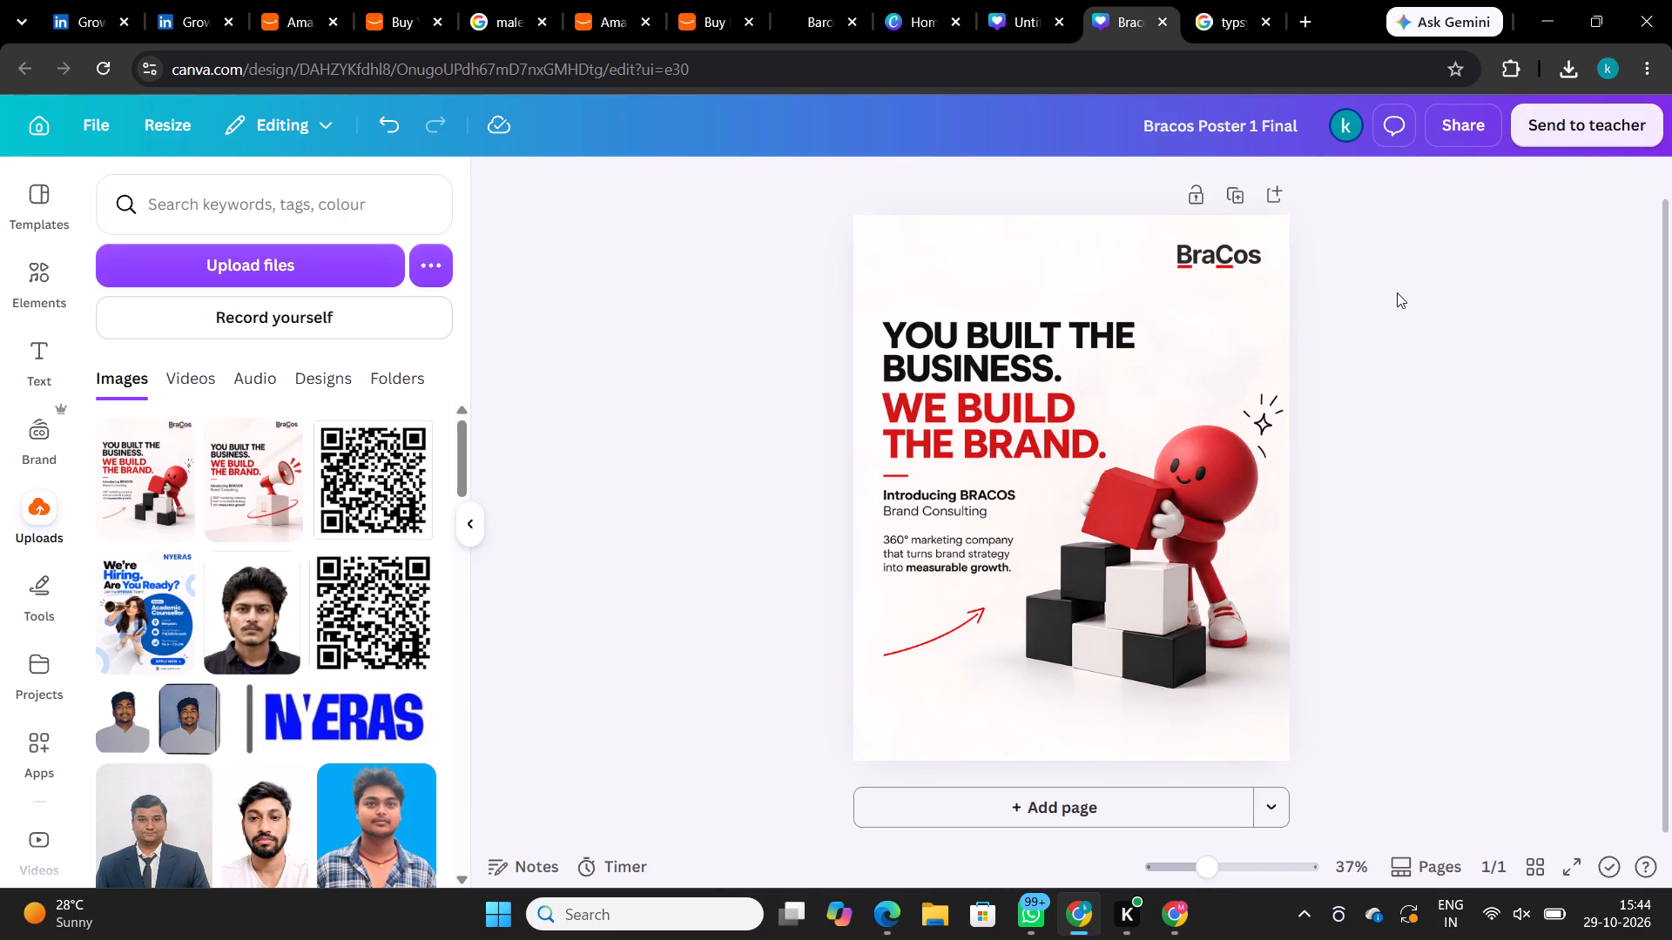
left_click(1222, 248)
key("Down")
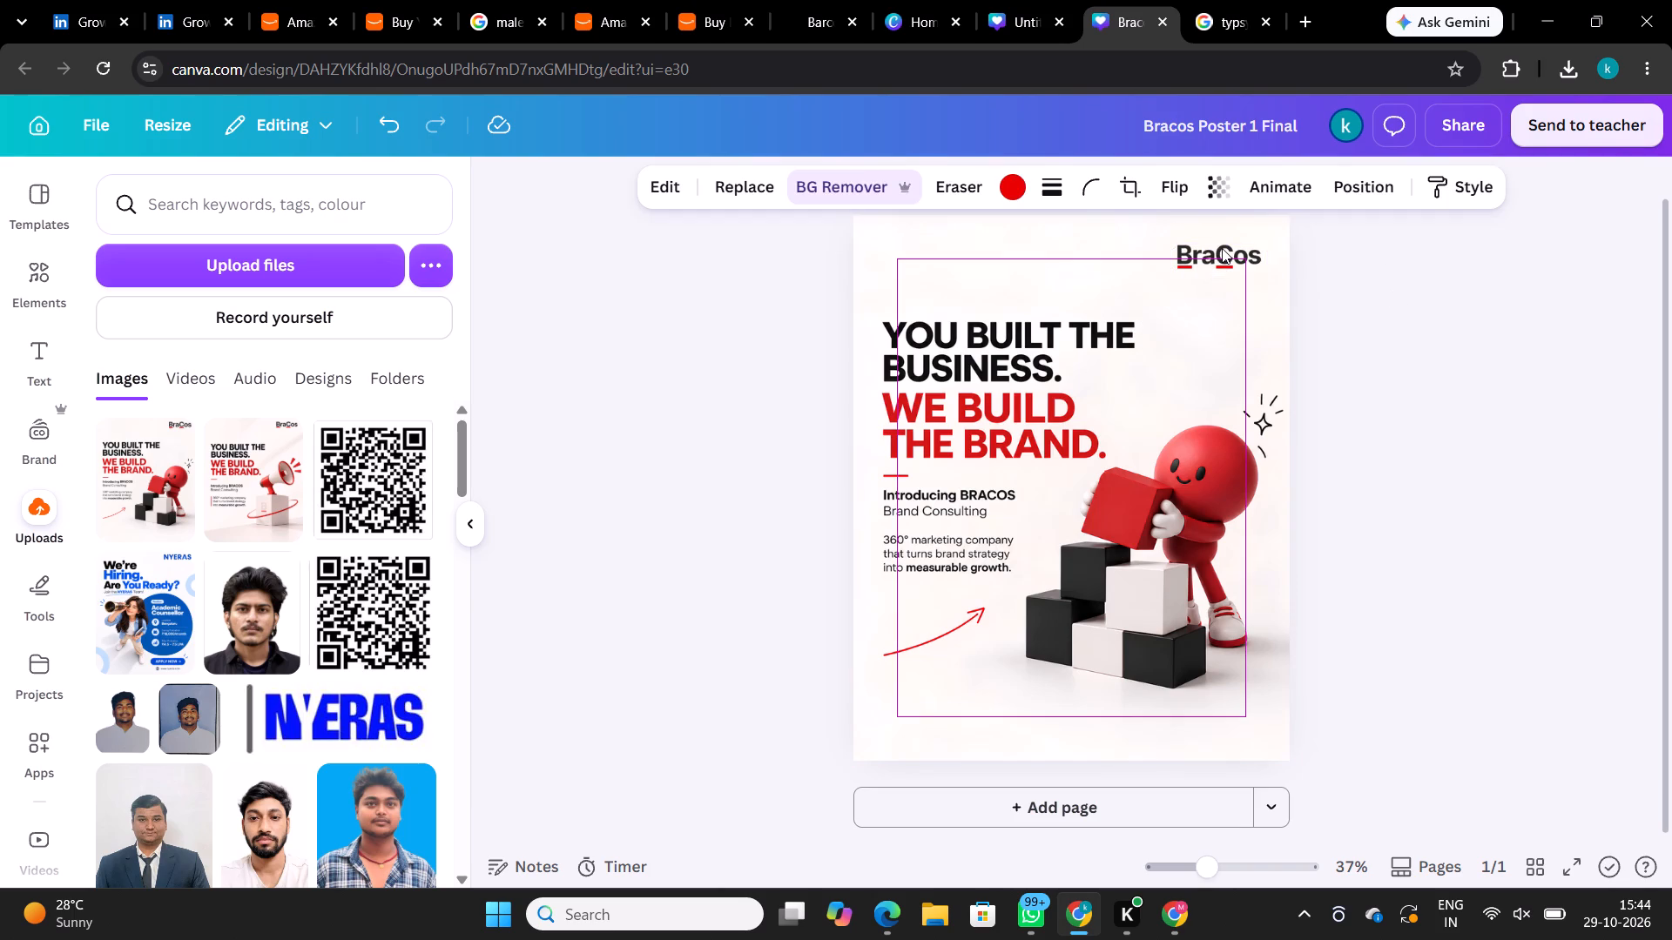
left_click(1353, 298)
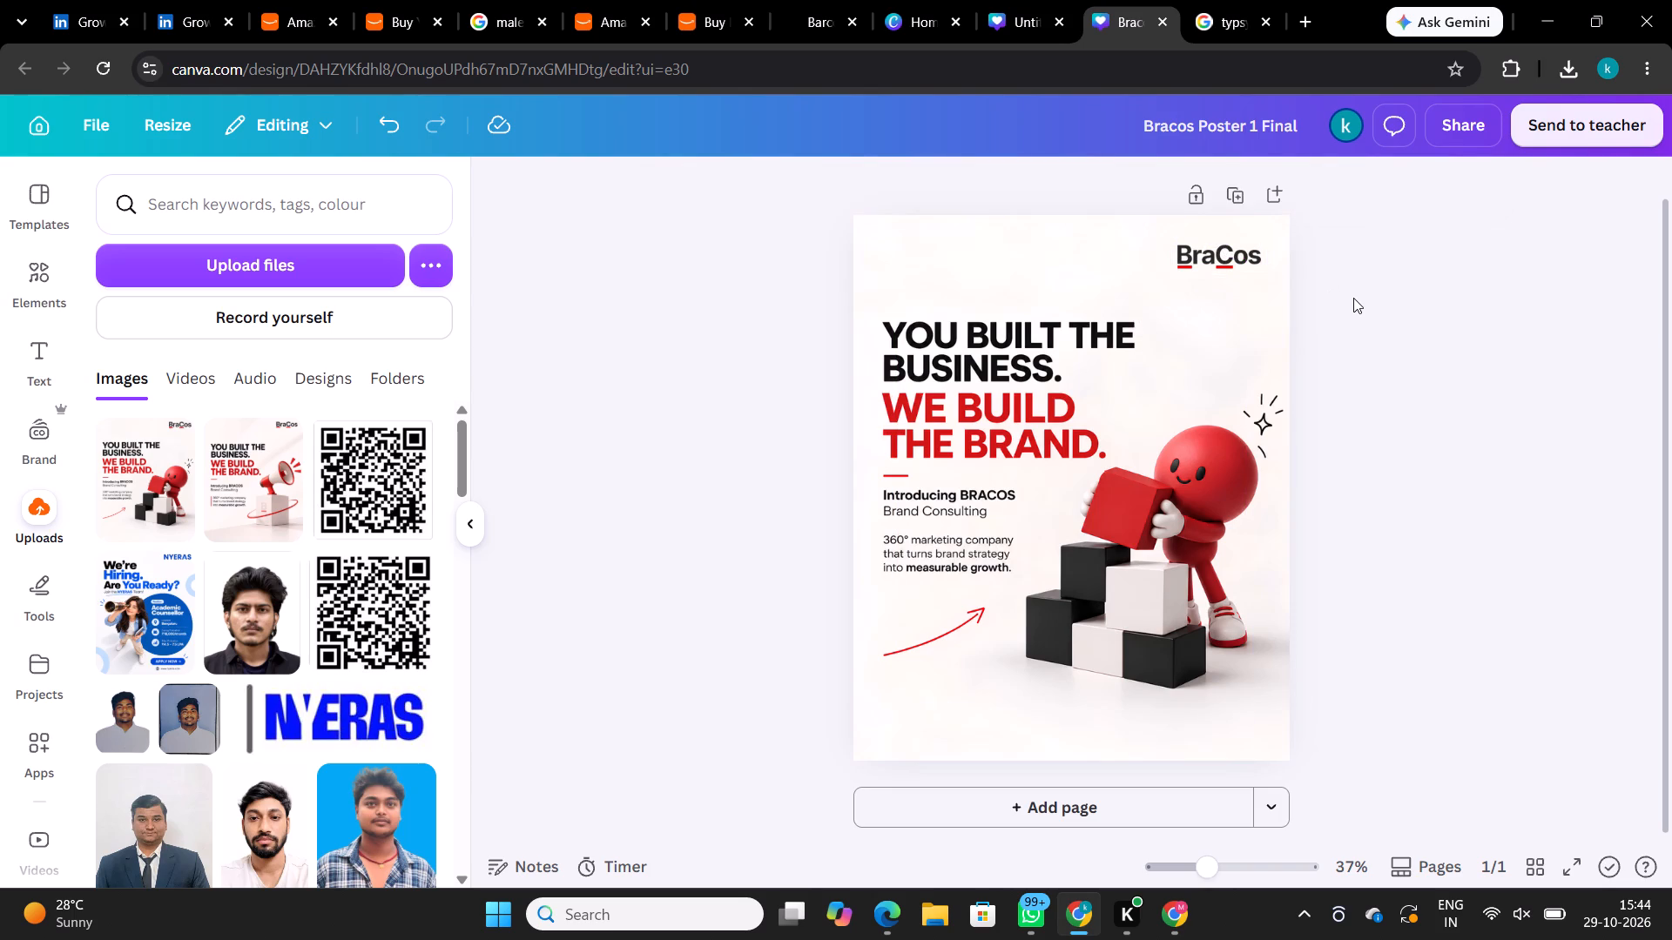
left_click(1217, 257)
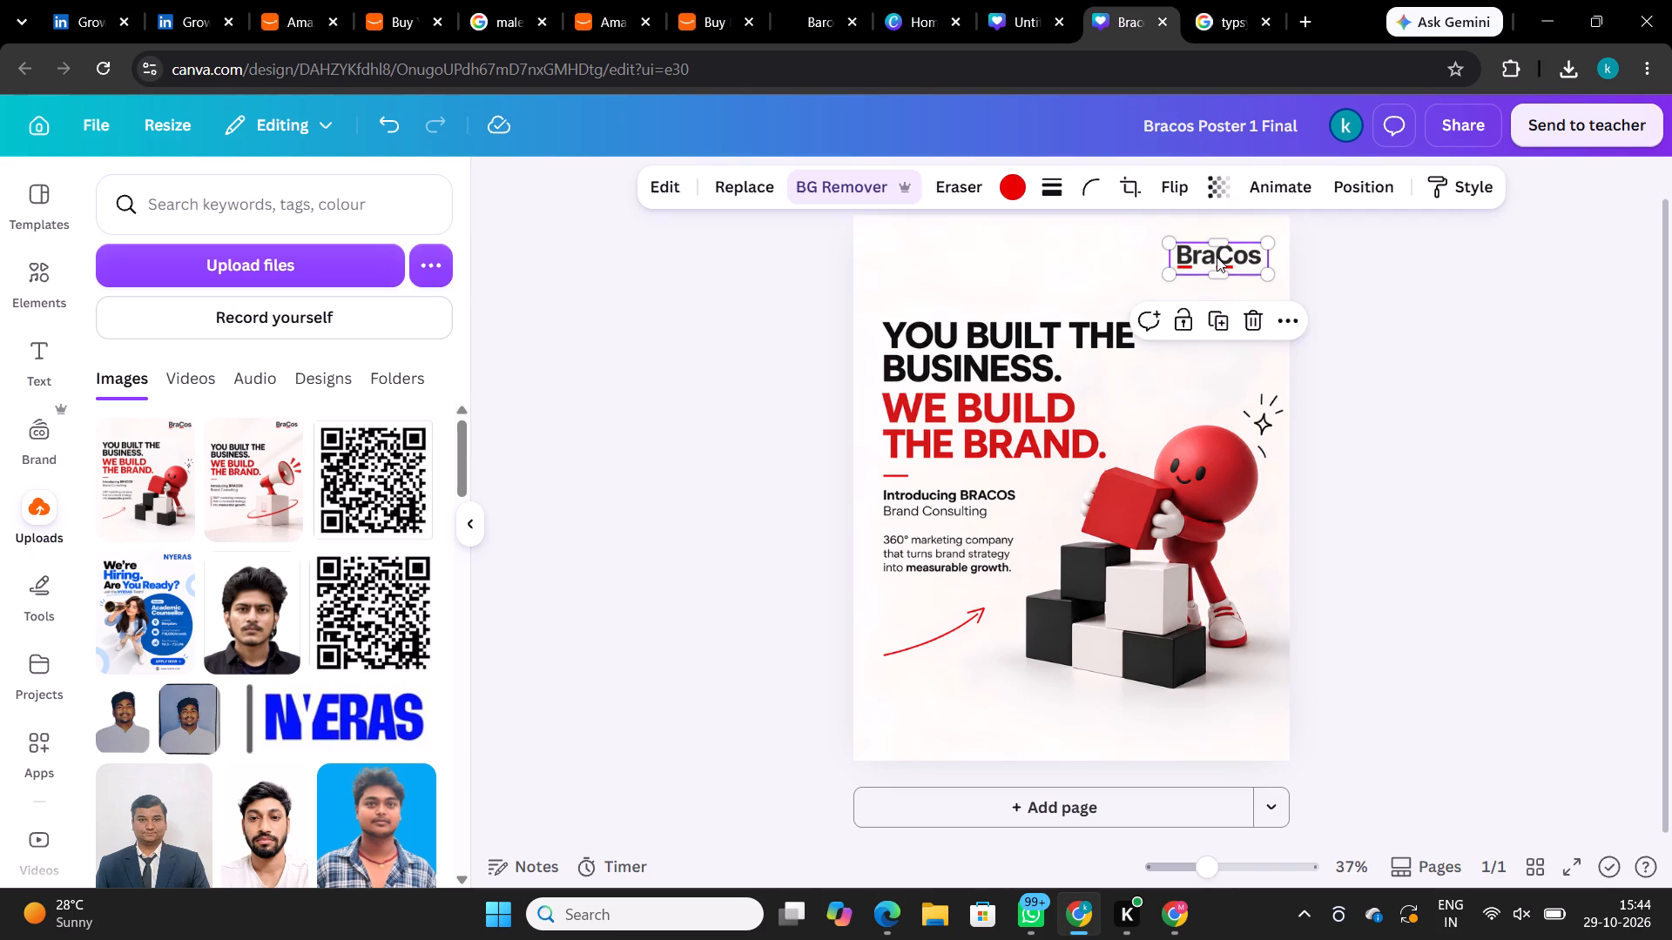
key("Left")
key("Left")
key("Left")
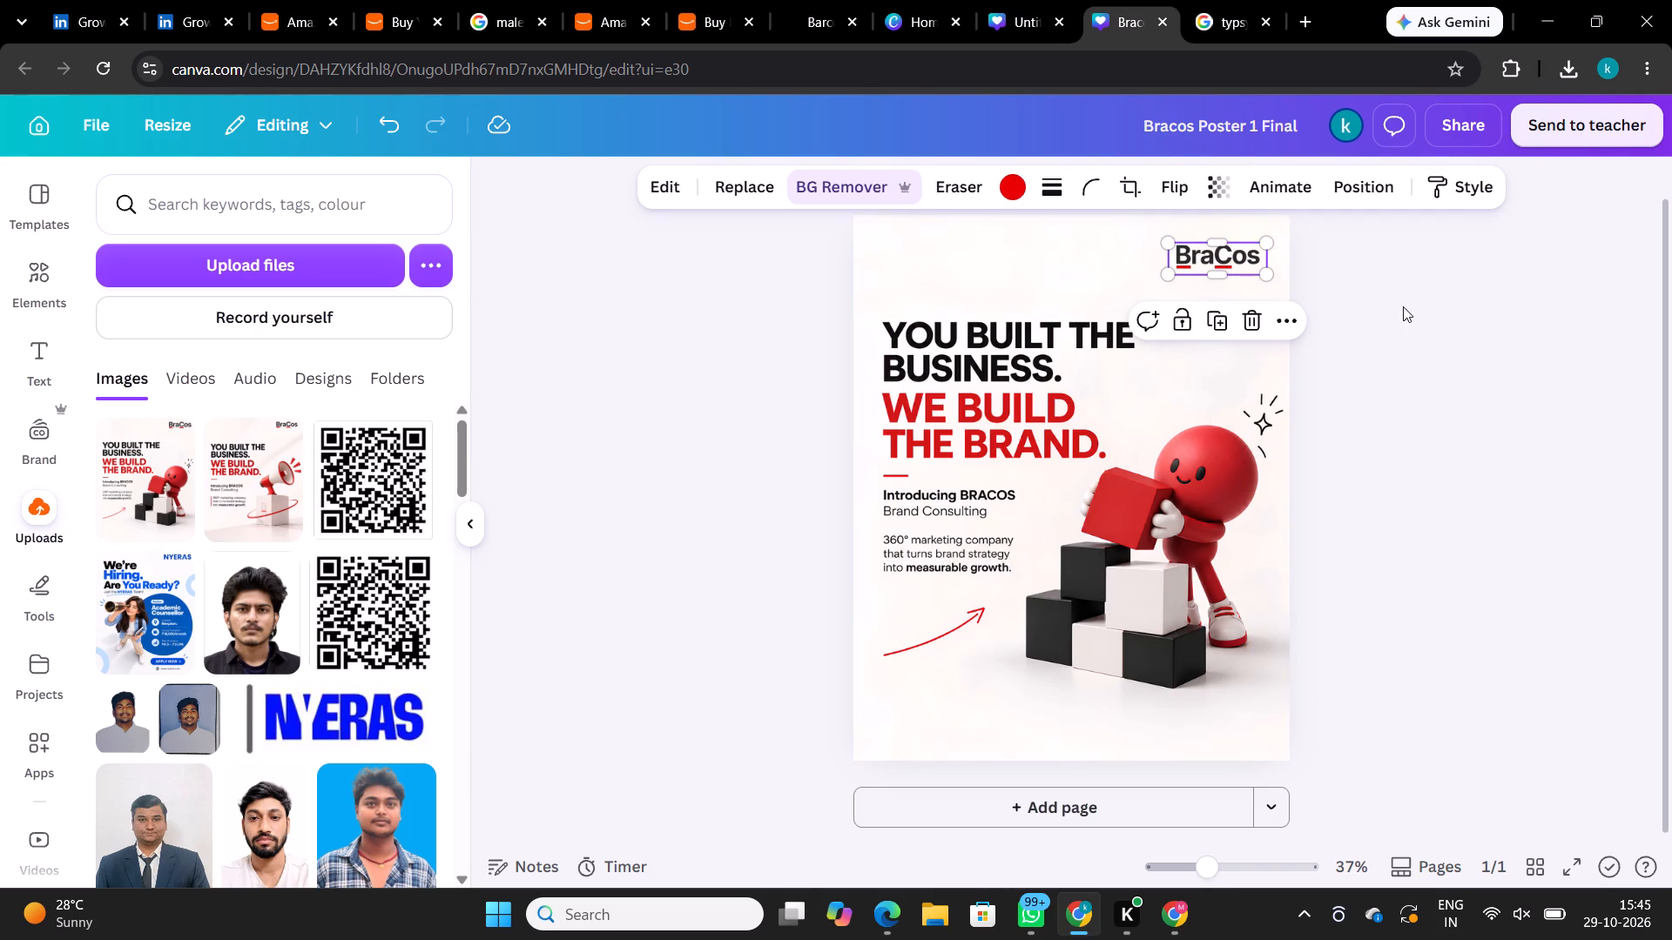
left_click(1403, 306)
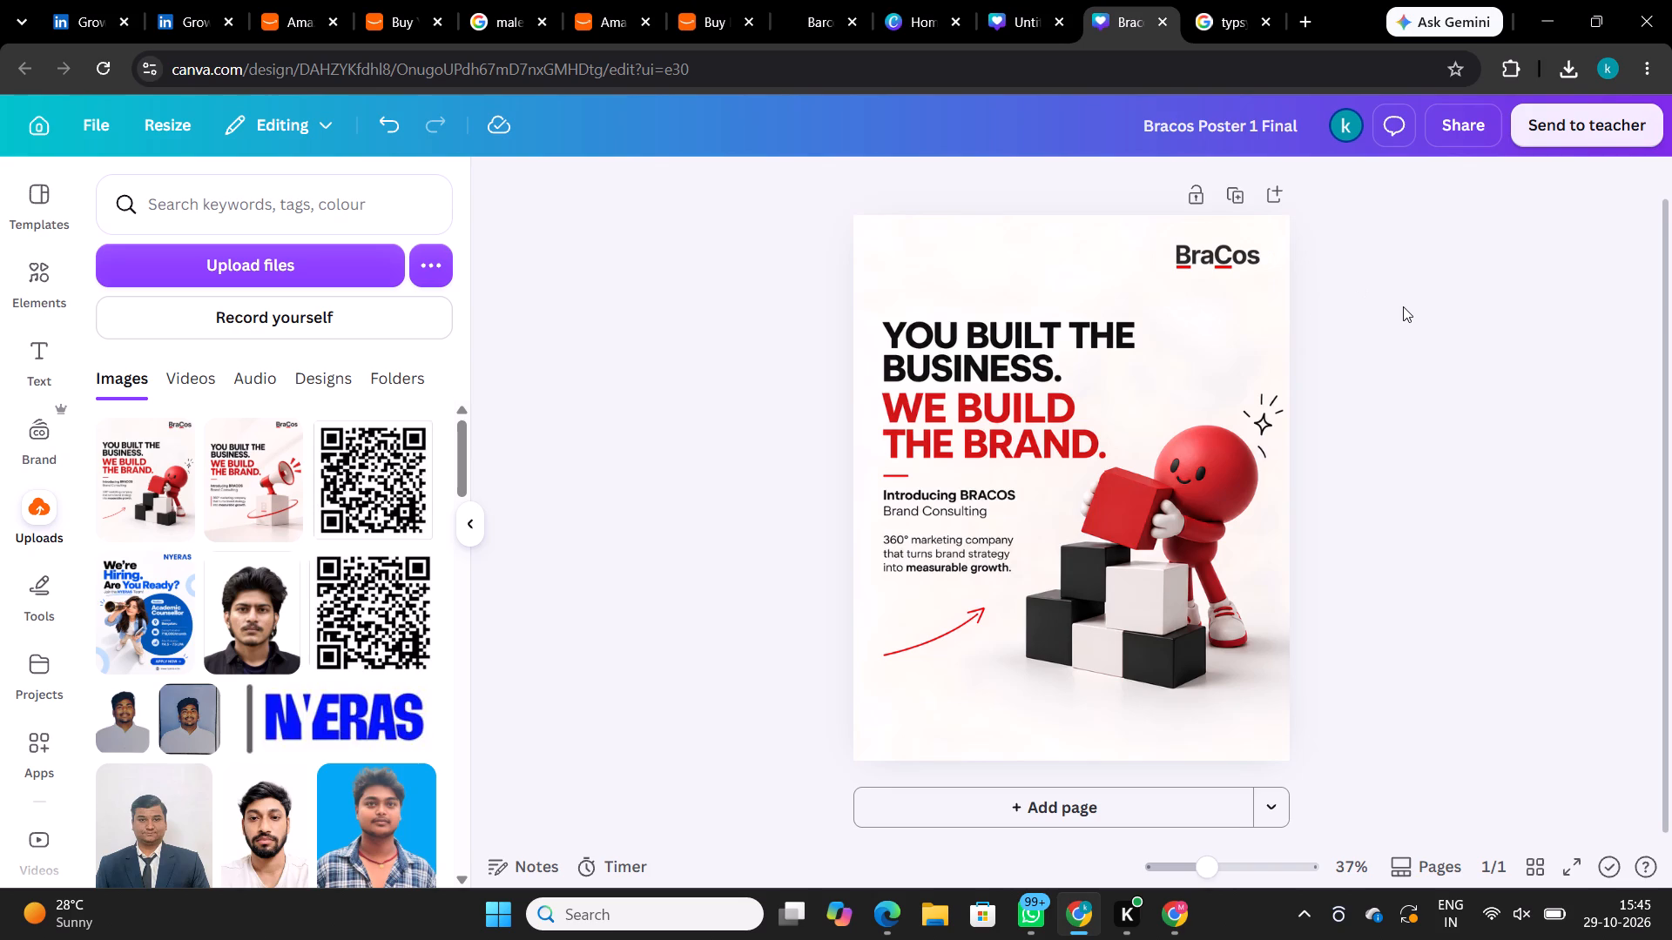